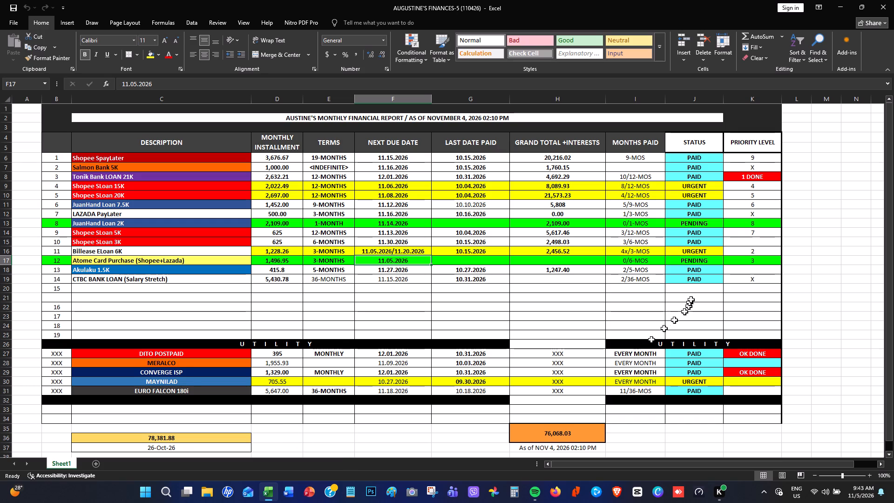
Copy the PAID status from the Akulaku 1.5K row into the Status cell of the Atome Card Purchase row.
{"action": "left_click", "coordinate": [698, 273]}
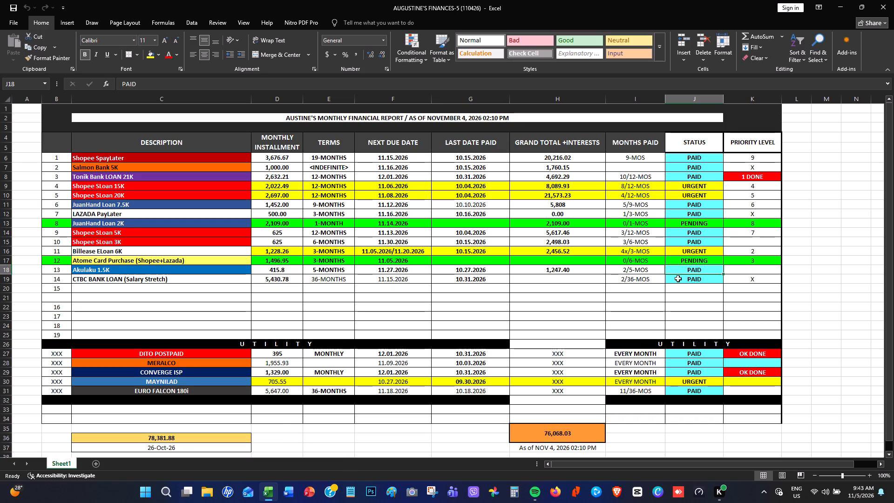
{"action": "key", "text": "ctrl+c"}
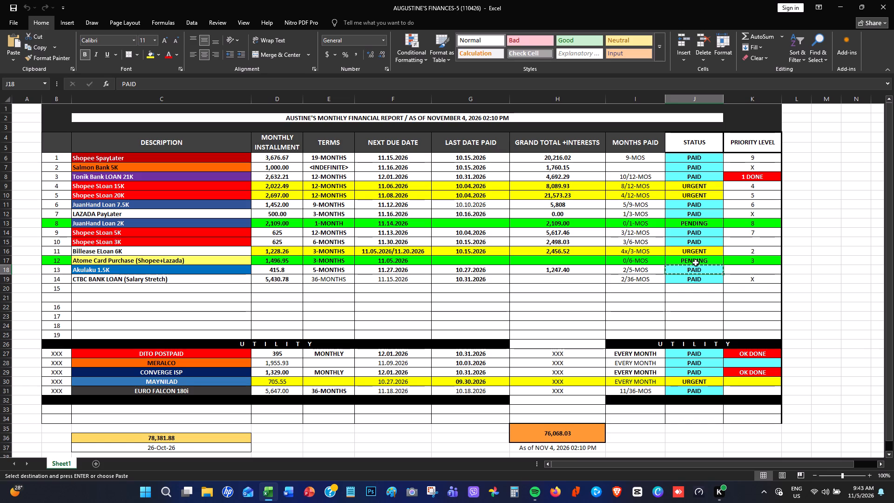
{"action": "left_click", "coordinate": [697, 260]}
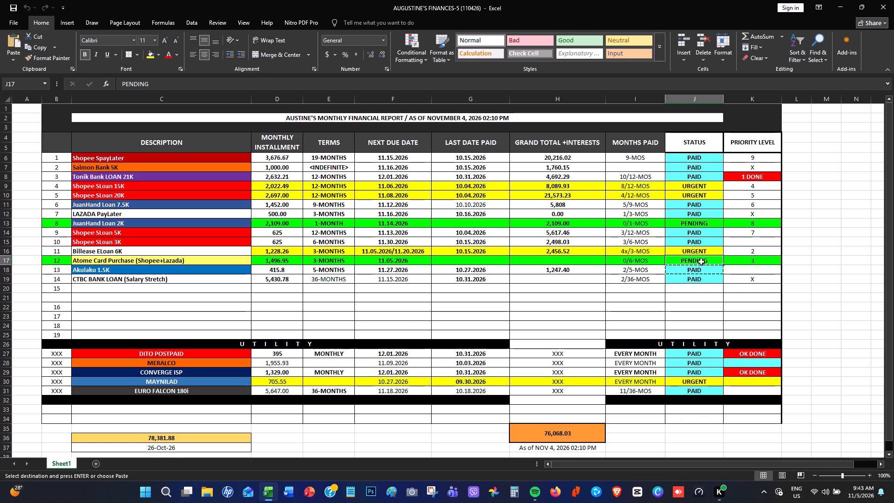
{"action": "key", "text": "ctrl+v"}
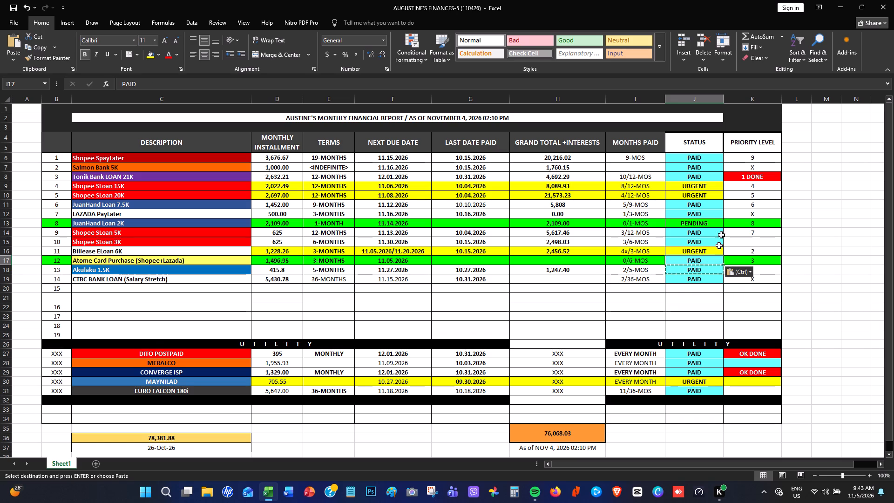
Copy the red Priority Level cell from the Tonik Bank row to the Atome Card row and change its text to 3 DONE.
{"action": "left_click", "coordinate": [758, 176]}
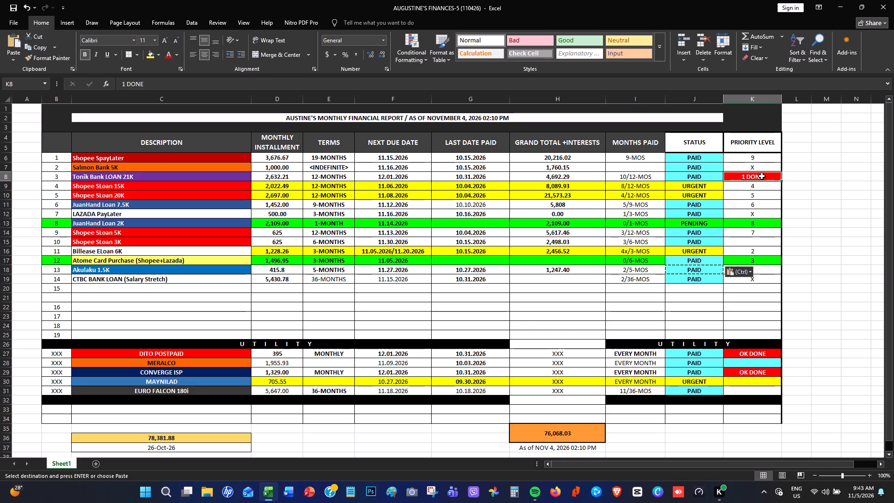
{"action": "key", "text": "ctrl+c"}
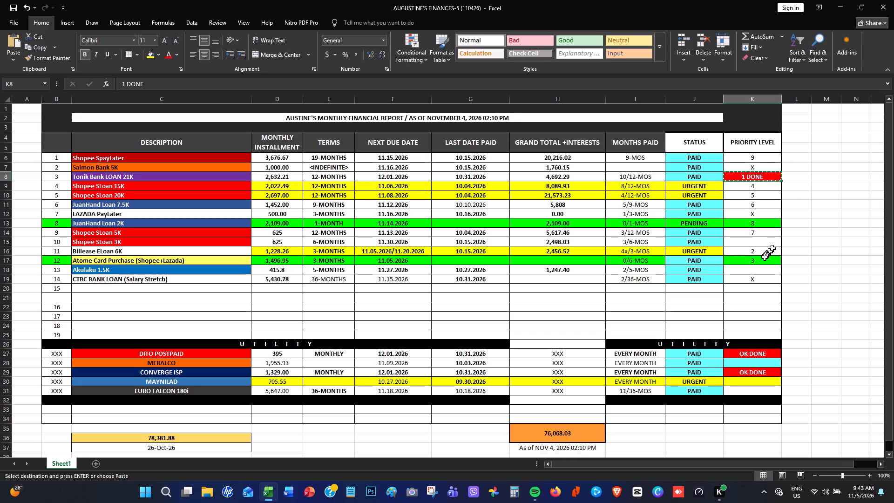
{"action": "left_click", "coordinate": [762, 259]}
{"action": "key", "text": "ctrl+v"}
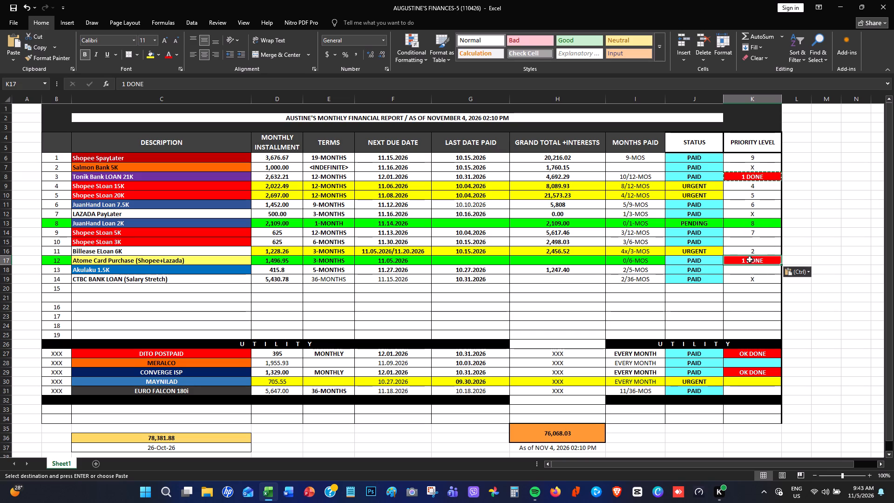
{"action": "double_click", "coordinate": [747, 260]}
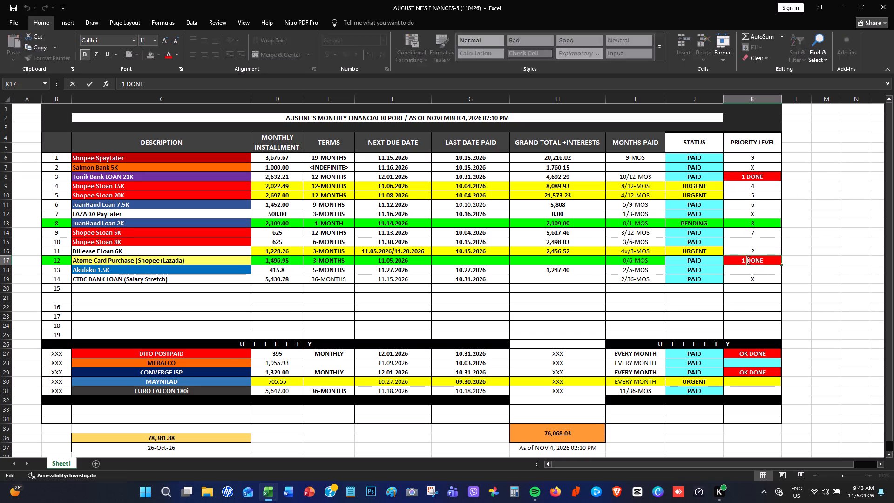
{"action": "key", "text": "Left"}
{"action": "key", "text": "BackSpace"}
{"action": "key", "text": "3"}
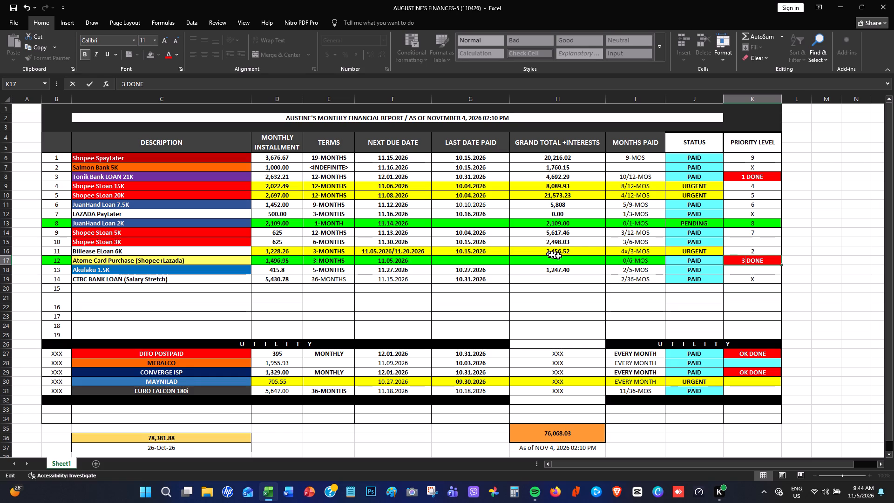
{"action": "left_click", "coordinate": [624, 260]}
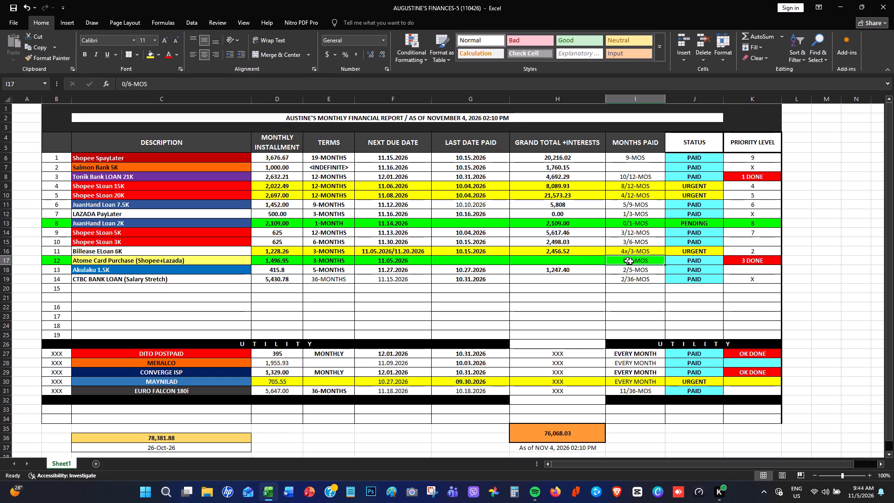
Fill the Atome Card row's green cells white, from Monthly Installment through Months Paid plus the row number cell.
{"action": "left_click_drag", "start_coordinate": [637, 261], "coordinate": [357, 268]}
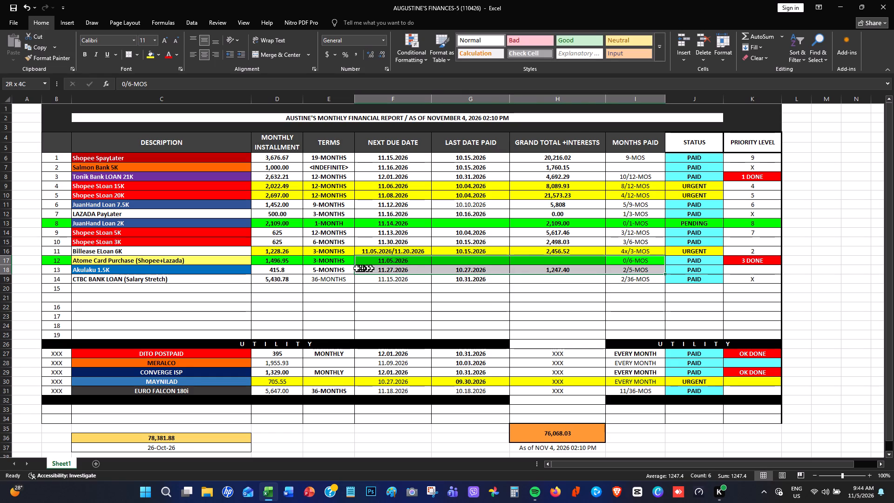
{"action": "left_click_drag", "start_coordinate": [357, 268], "coordinate": [277, 263]}
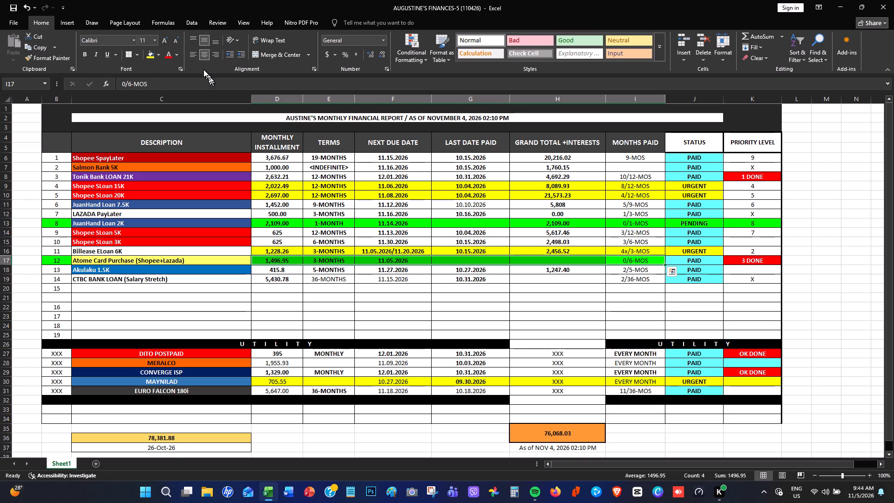
{"action": "left_click", "coordinate": [158, 54]}
{"action": "left_click", "coordinate": [154, 95]}
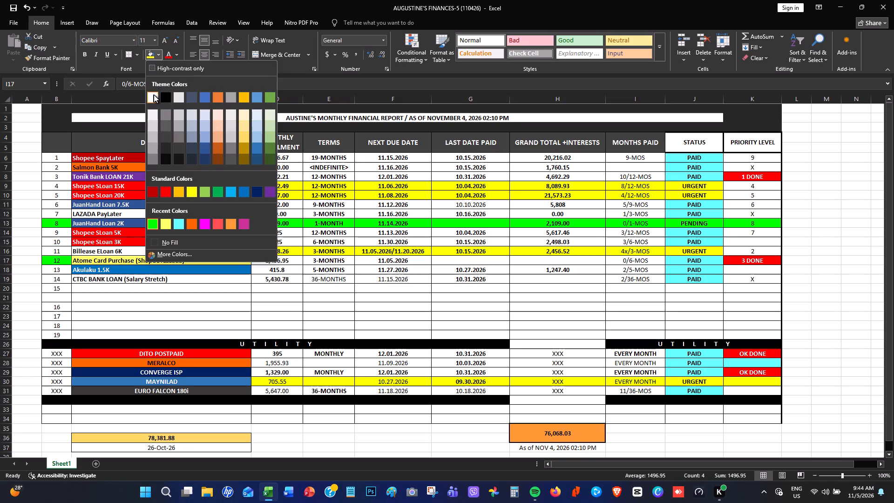
{"action": "left_click", "coordinate": [61, 261]}
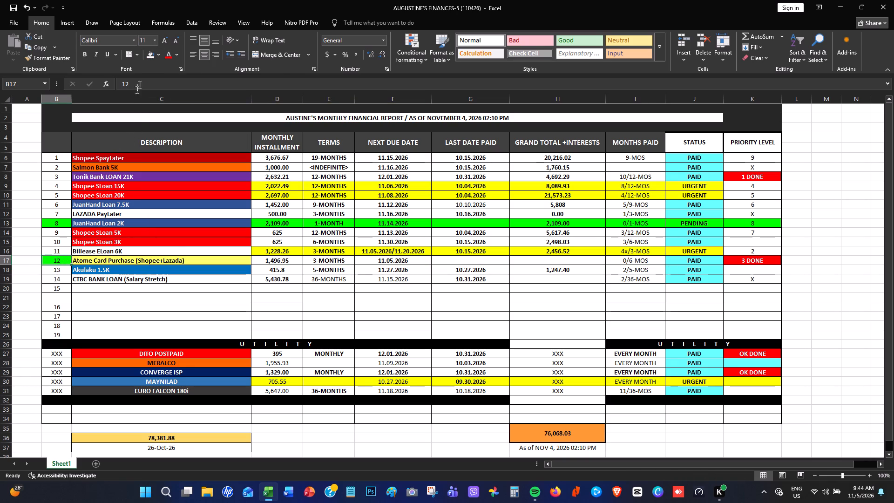
{"action": "left_click", "coordinate": [150, 54]}
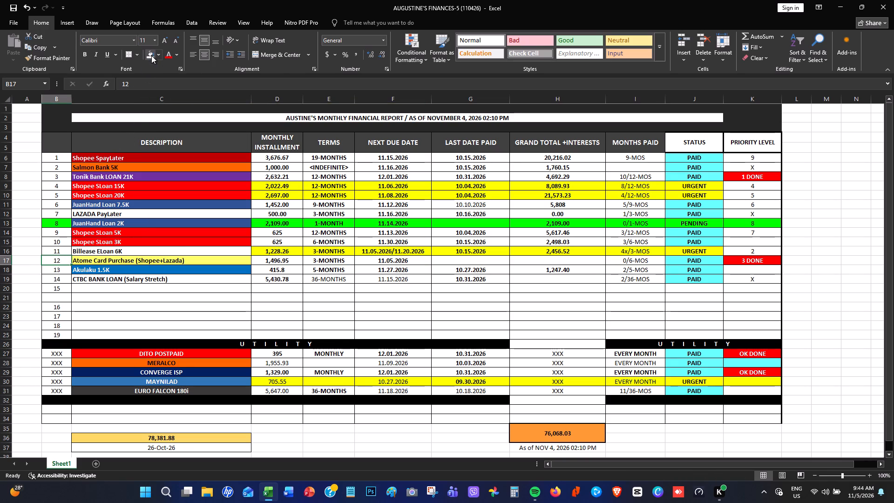
Enter 11.05.2026 as the Last Date Paid for the Atome Card Purchase row.
{"action": "left_click", "coordinate": [491, 264]}
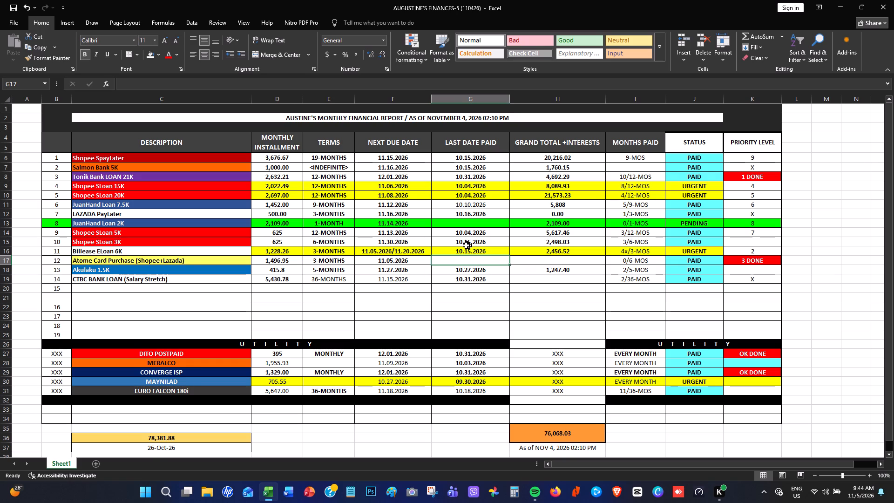
{"action": "type", "text": "11"}
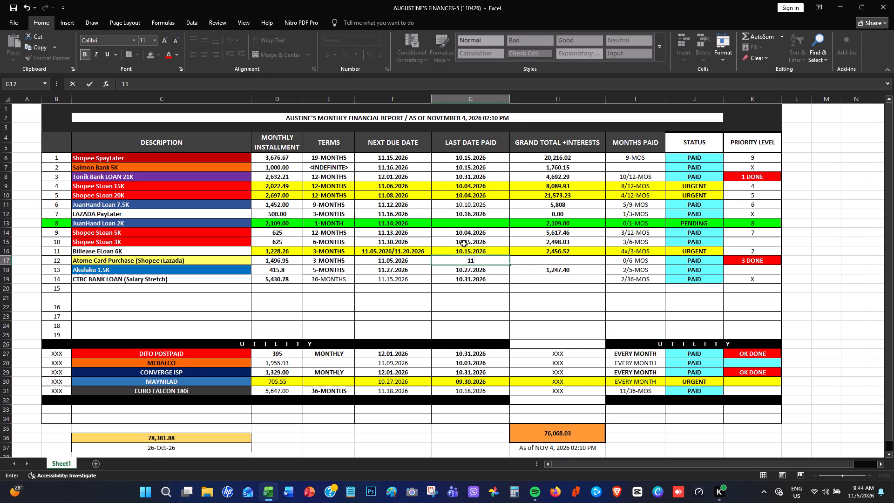
{"action": "type", "text": ".0"}
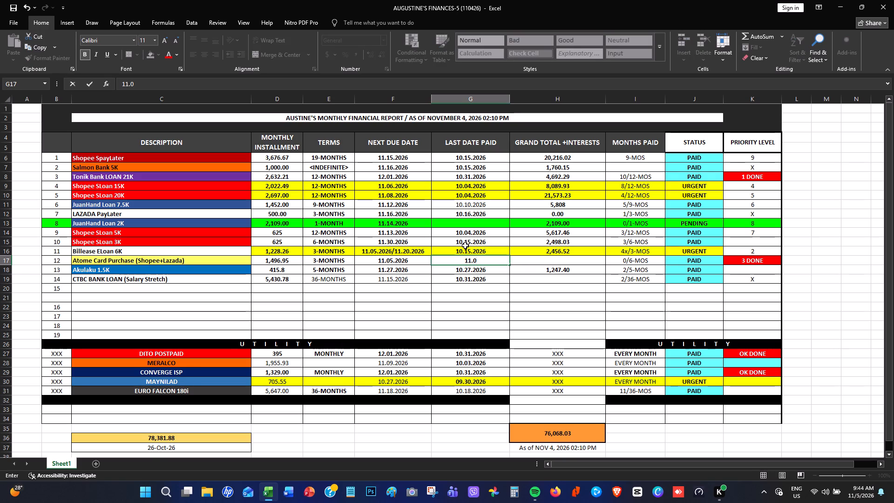
{"action": "type", "text": "5.2026"}
{"action": "left_click", "coordinate": [462, 278]}
Update the date and time in the report title to NOVEMBER 5, 2026 10:10 AM.
{"action": "scroll", "coordinate": [494, 335], "scroll_direction": "down", "scroll_amount": 2}
{"action": "scroll", "coordinate": [496, 334], "scroll_direction": "up", "scroll_amount": 8}
{"action": "left_click", "coordinate": [451, 118]}
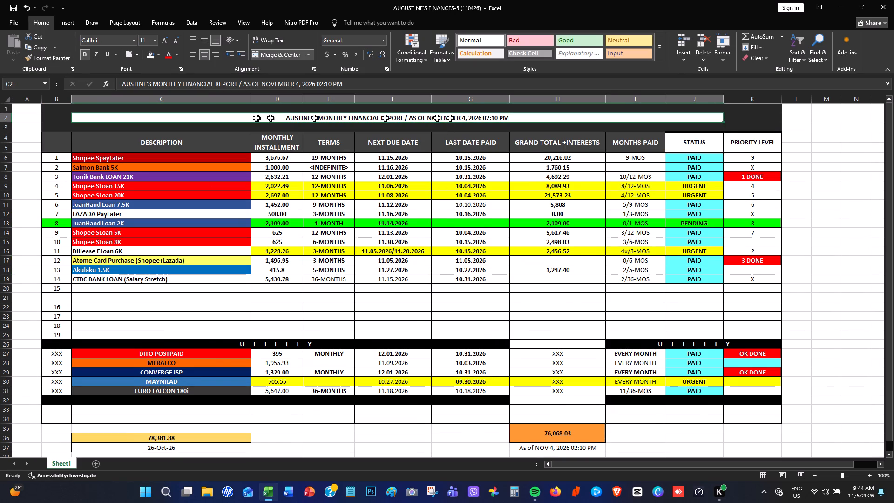
{"action": "left_click", "coordinate": [298, 82]}
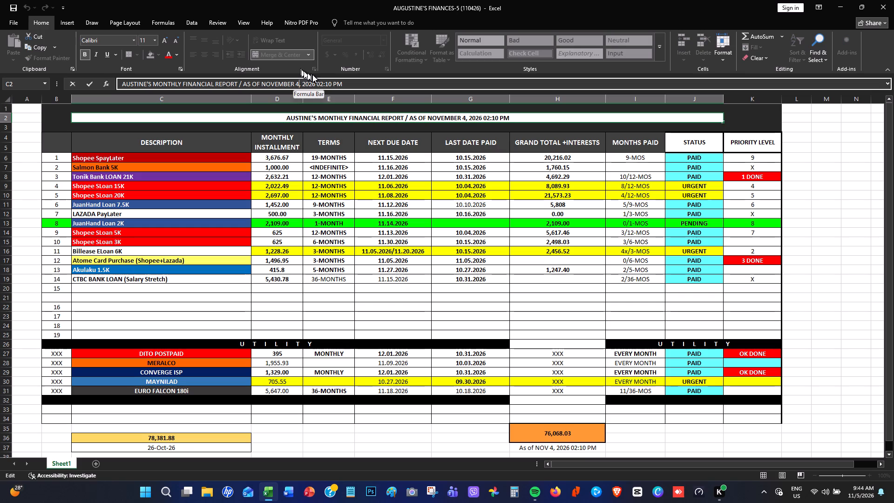
{"action": "key", "text": "BackSpace"}
{"action": "key", "text": "5"}
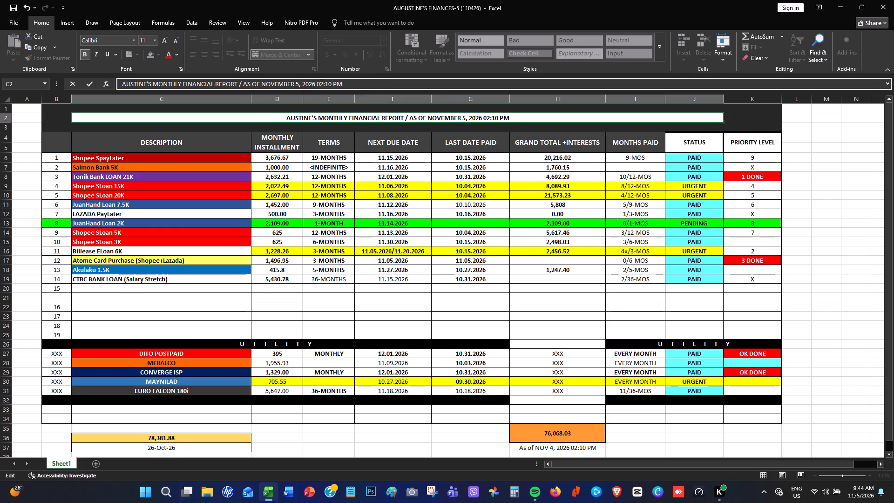
{"action": "left_click", "coordinate": [321, 82]}
{"action": "key", "text": "Right"}
{"action": "key", "text": "BackSpace"}
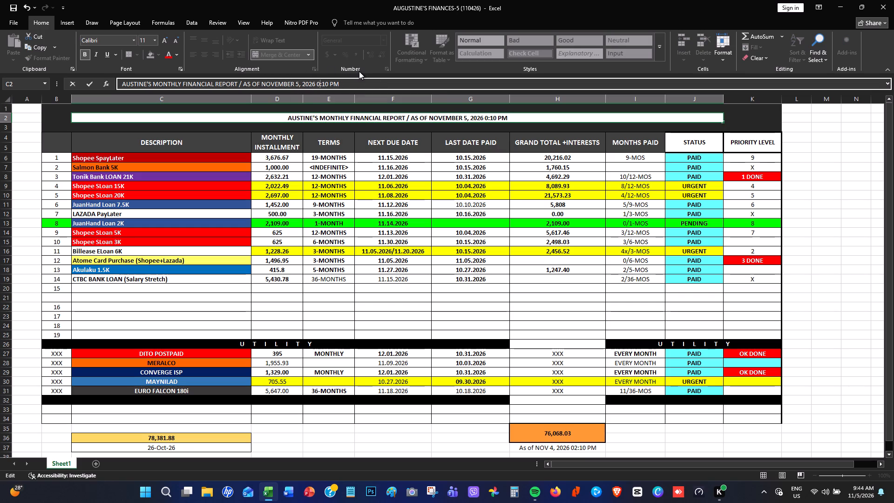
{"action": "key", "text": "BackSpace"}
{"action": "type", "text": "10"}
{"action": "key", "text": "Right"}
{"action": "key", "text": "Right"}
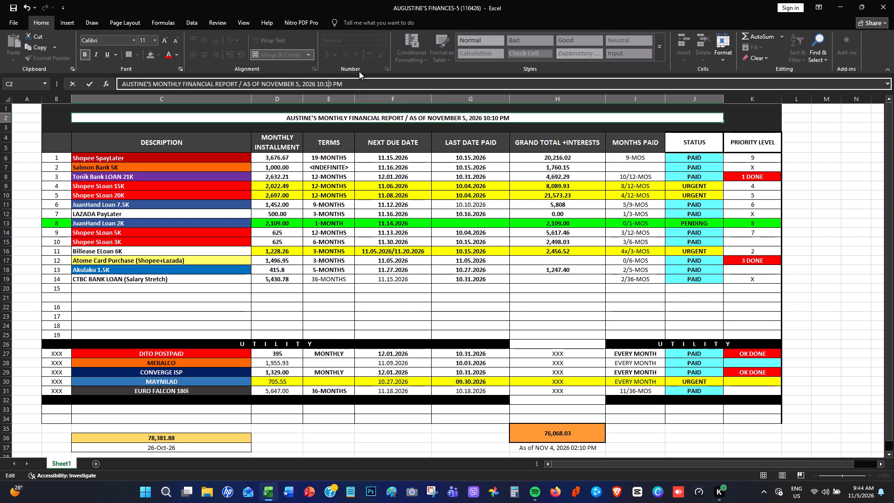
{"action": "key", "text": "Right"}
{"action": "key", "text": "Right"}
{"action": "key", "text": "Right"}
{"action": "key", "text": "BackSpace"}
{"action": "key", "text": "shift+a"}
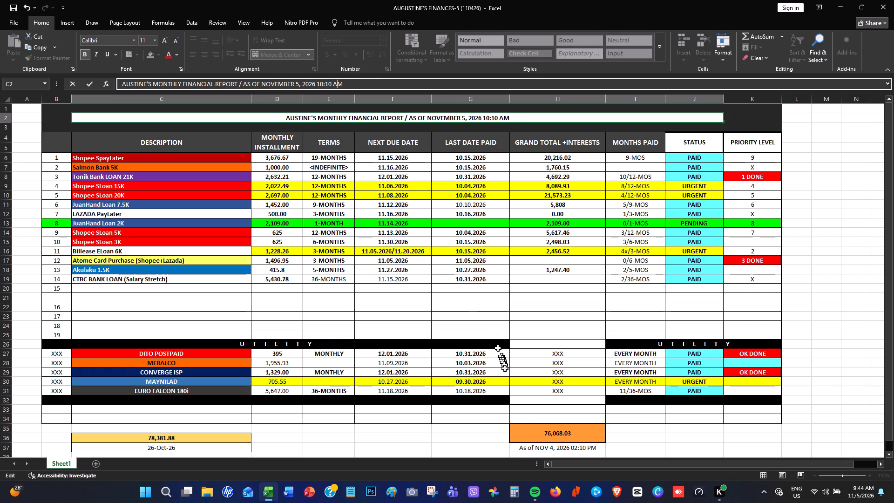
Change the note below the orange grand total to As of NOV 5, 2026 10:10 AM.
{"action": "left_click", "coordinate": [560, 448]}
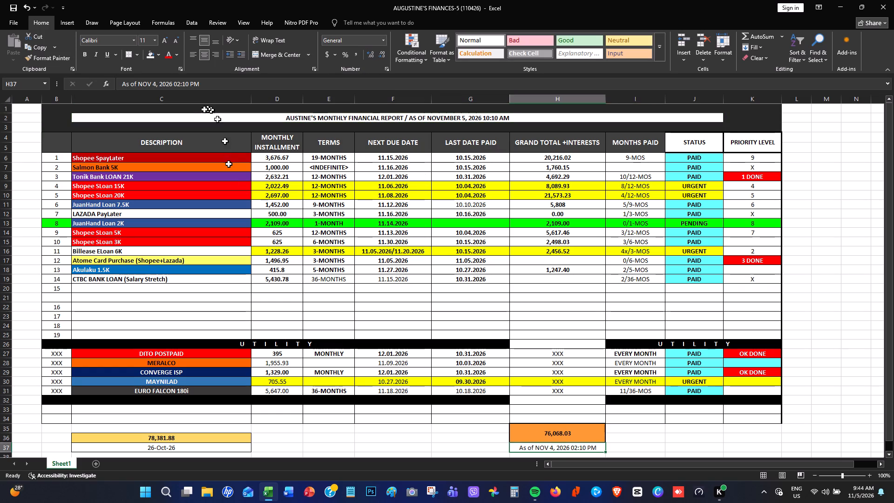
{"action": "left_click", "coordinate": [154, 80]}
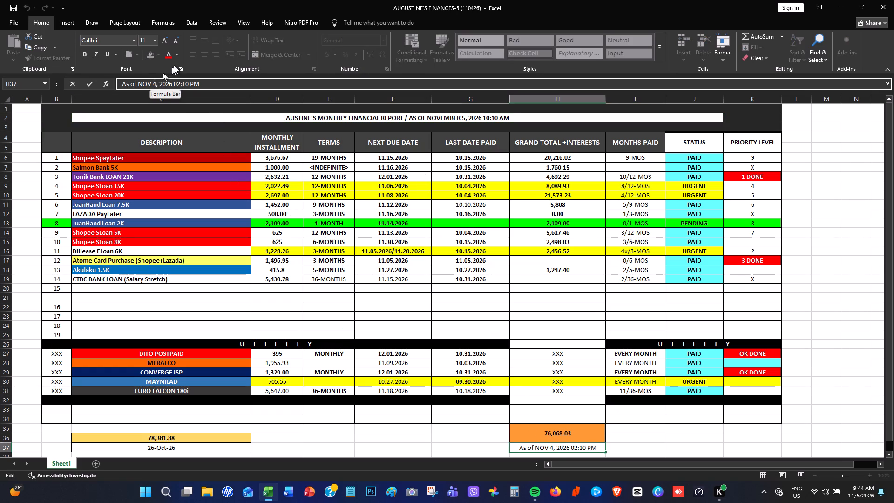
{"action": "key", "text": "Right"}
{"action": "key", "text": "BackSpace"}
{"action": "key", "text": "5"}
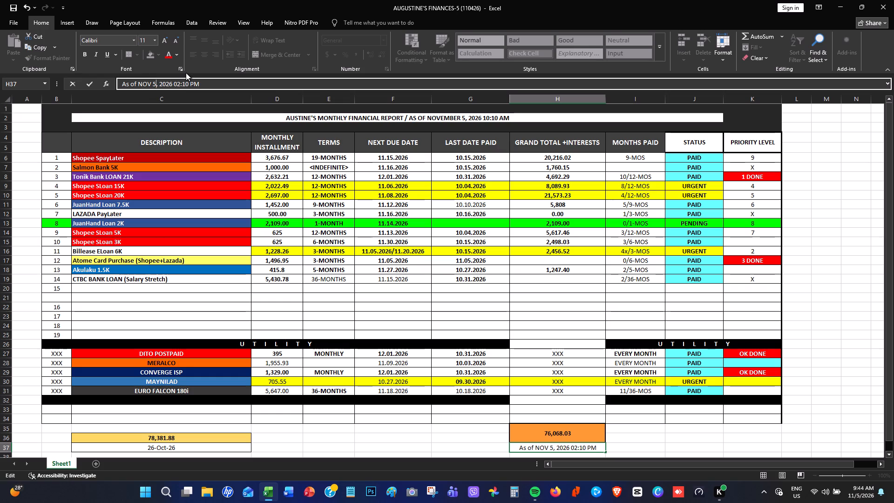
{"action": "key", "text": "Right"}
{"action": "key", "text": "Right"}
{"action": "key", "text": "Right"}
{"action": "key", "text": "Right"}
{"action": "key", "text": "Right"}
{"action": "key", "text": "Right"}
{"action": "key", "text": "Right"}
{"action": "key", "text": "Right"}
{"action": "key", "text": "Right"}
{"action": "key", "text": "BackSpace"}
{"action": "key", "text": "BackSpace"}
{"action": "type", "text": "10"}
{"action": "key", "text": "Right"}
{"action": "key", "text": "Right"}
{"action": "key", "text": "Right"}
{"action": "key", "text": "Right"}
{"action": "key", "text": "Right"}
{"action": "key", "text": "BackSpace"}
{"action": "key", "text": "shift+a"}
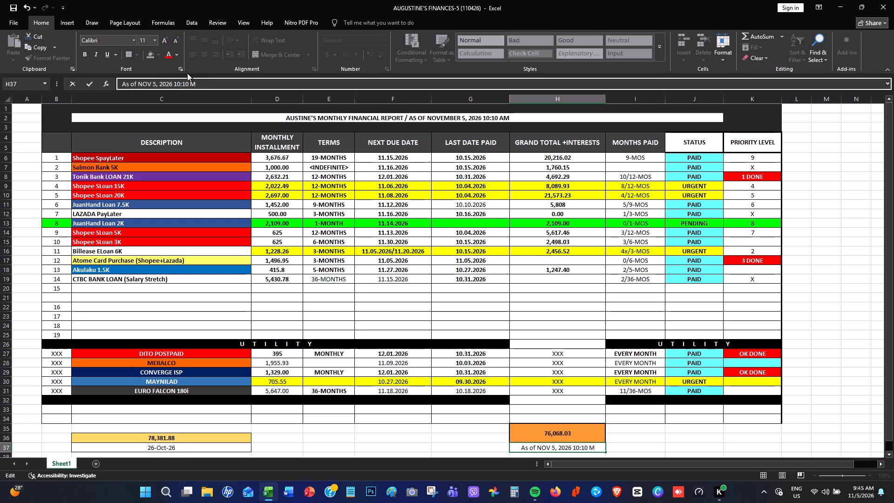
{"action": "left_click", "coordinate": [696, 434]}
Save a copy of the workbook in the FINANCIAL FILES folder as AUGUSTINE'S FINANCES-5 (110526).
{"action": "left_click", "coordinate": [15, 23]}
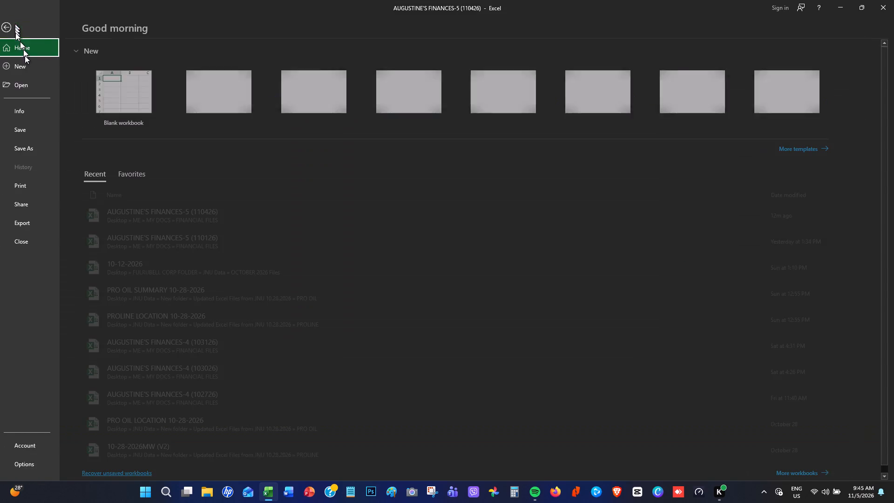
{"action": "left_click", "coordinate": [31, 147]}
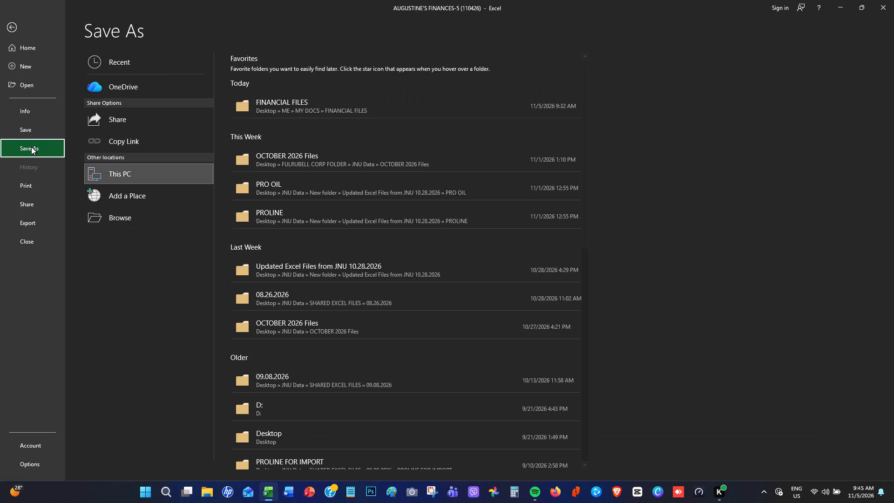
{"action": "left_click", "coordinate": [316, 109]}
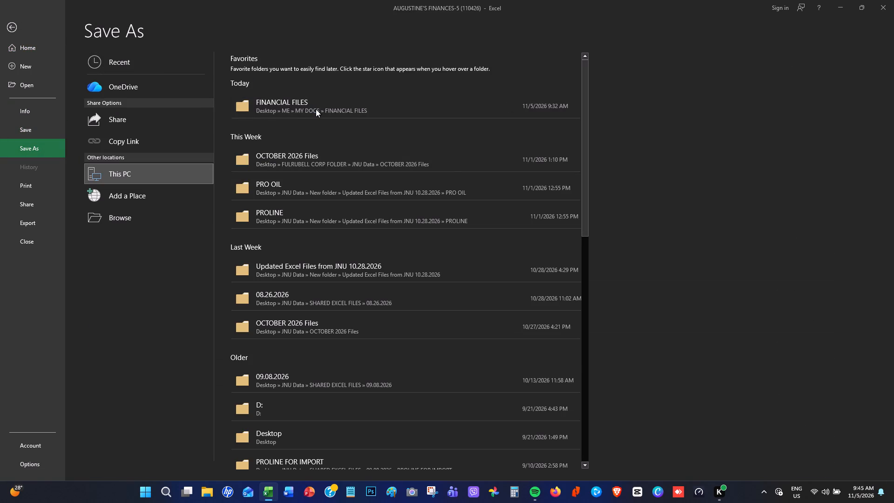
{"action": "left_click", "coordinate": [153, 184]}
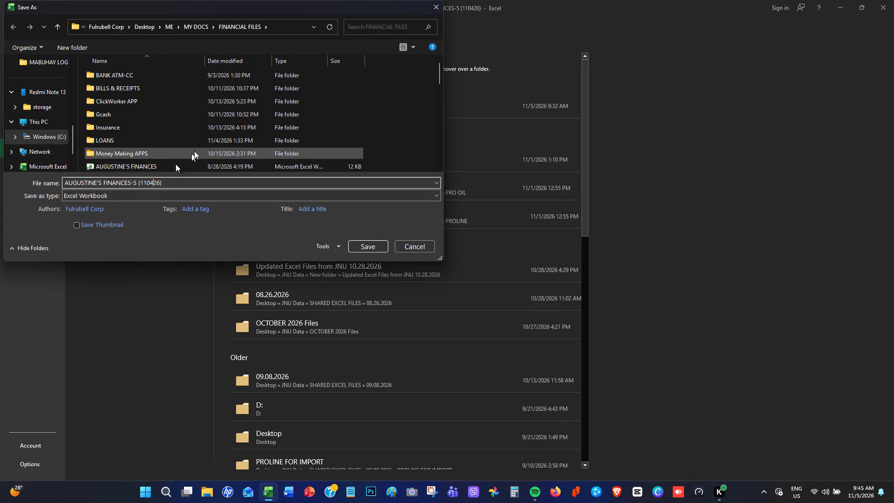
{"action": "key", "text": "BackSpace"}
{"action": "key", "text": "5"}
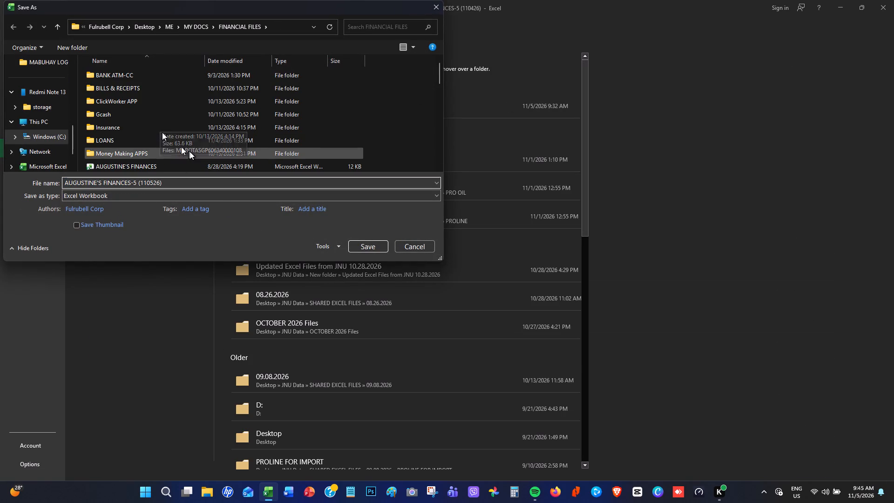
{"action": "left_click", "coordinate": [292, 224]}
{"action": "left_click", "coordinate": [364, 245]}
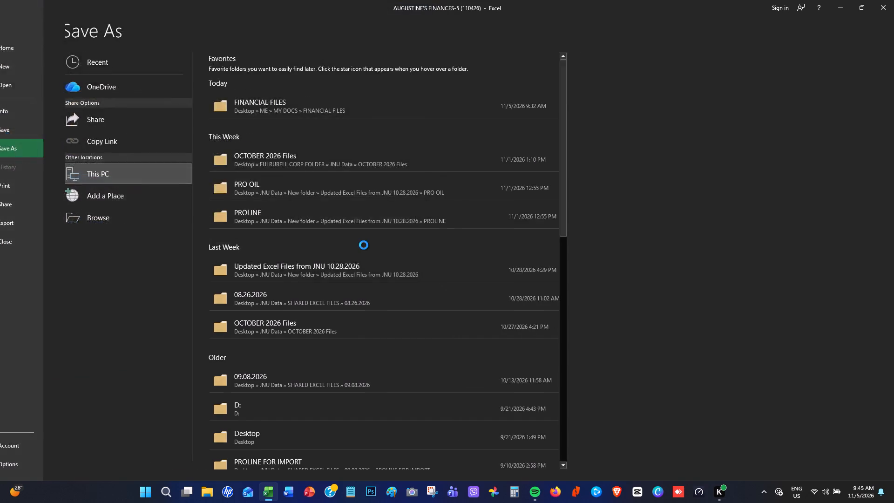
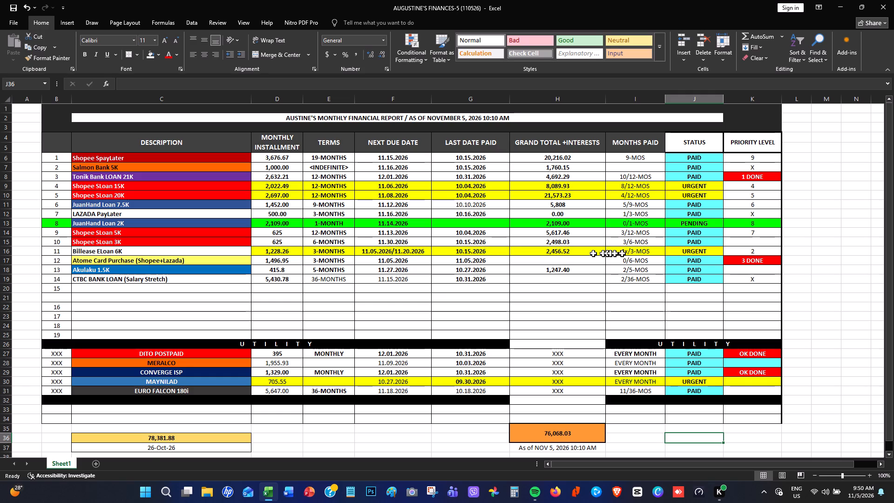
Copy the Atome Card's red priority cell to the Billease ELoan 6K row and change its text to 2 DONE.
{"action": "left_click", "coordinate": [745, 252]}
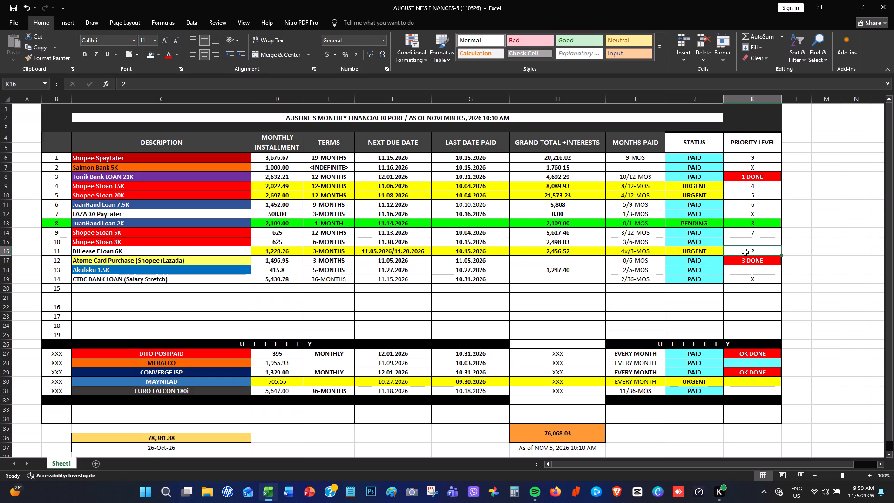
{"action": "left_click", "coordinate": [752, 261]}
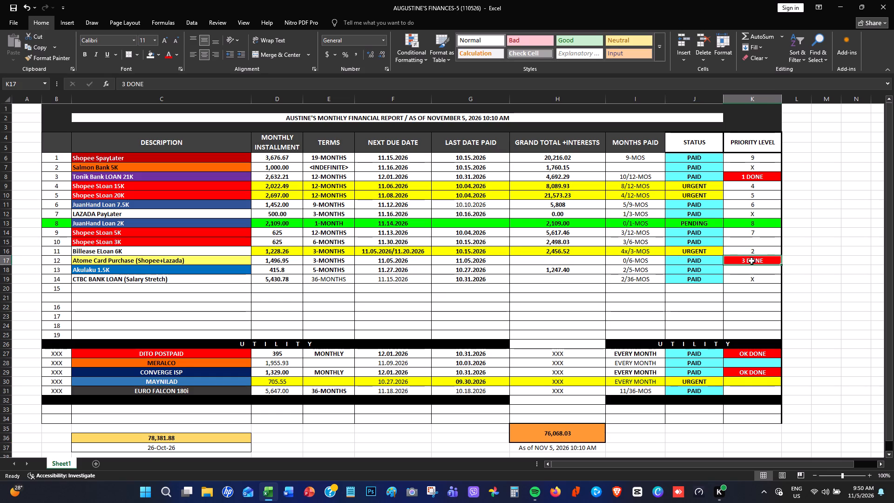
{"action": "key", "text": "ctrl+c"}
{"action": "left_click", "coordinate": [755, 252]}
{"action": "key", "text": "ctrl+v"}
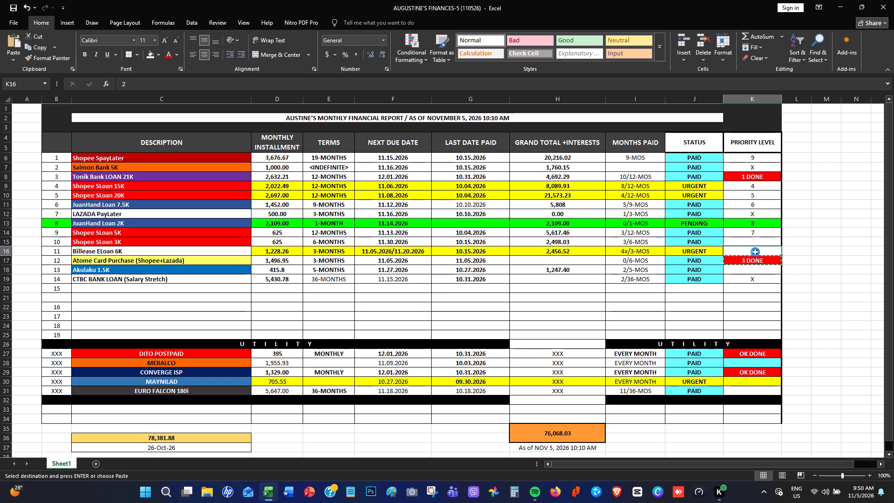
{"action": "double_click", "coordinate": [745, 251]}
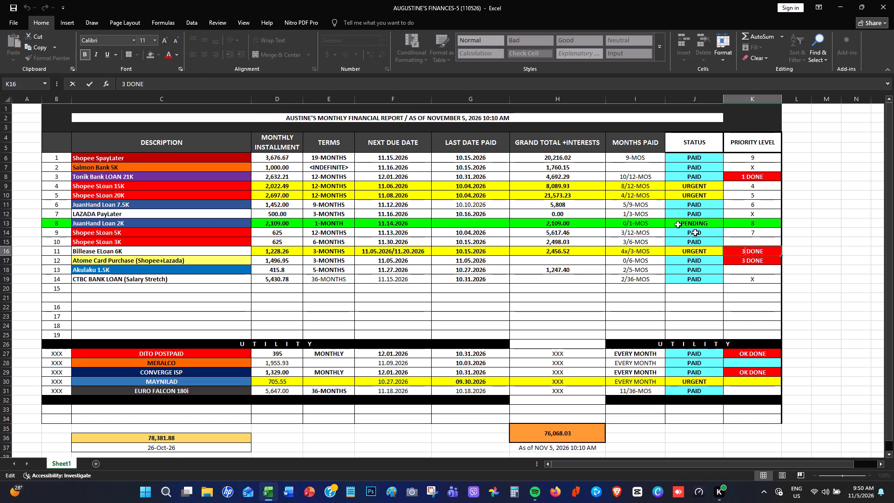
{"action": "left_click", "coordinate": [124, 87]}
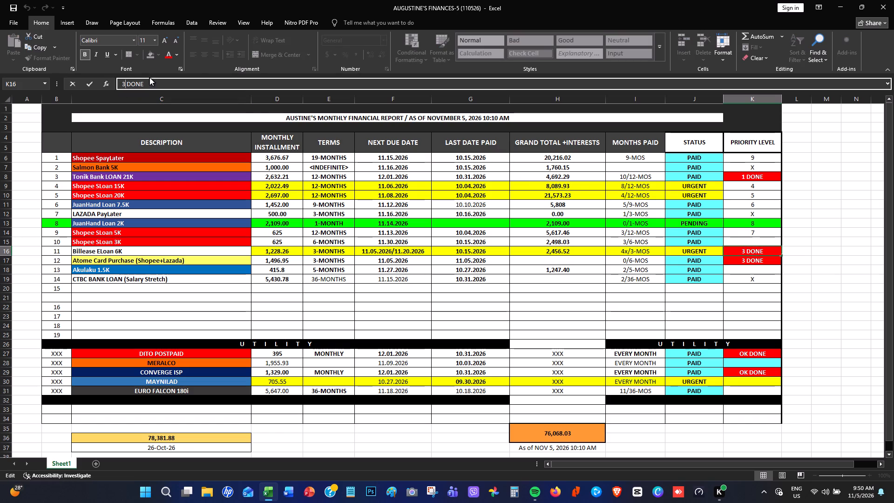
{"action": "key", "text": "BackSpace"}
{"action": "key", "text": "2"}
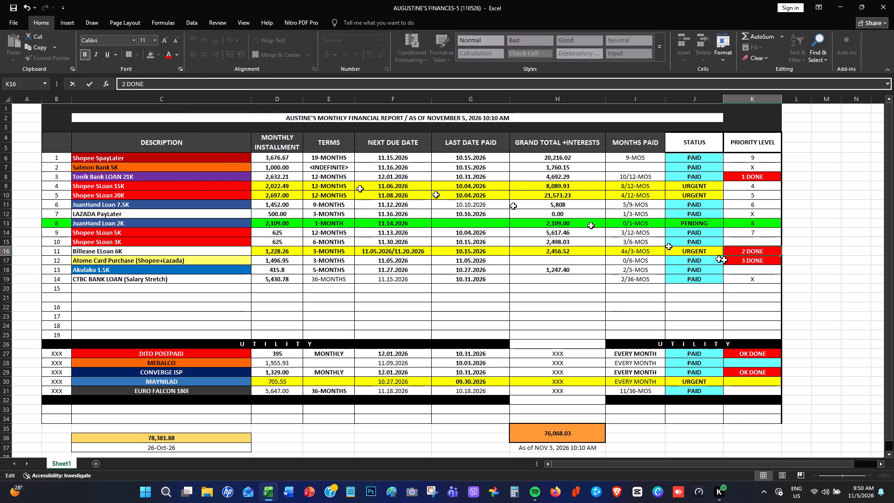
{"action": "left_click", "coordinate": [723, 271]}
Set the Billease ELoan 6K row's Status to PAID by copying the Atome Card row's status cell.
{"action": "left_click", "coordinate": [691, 252]}
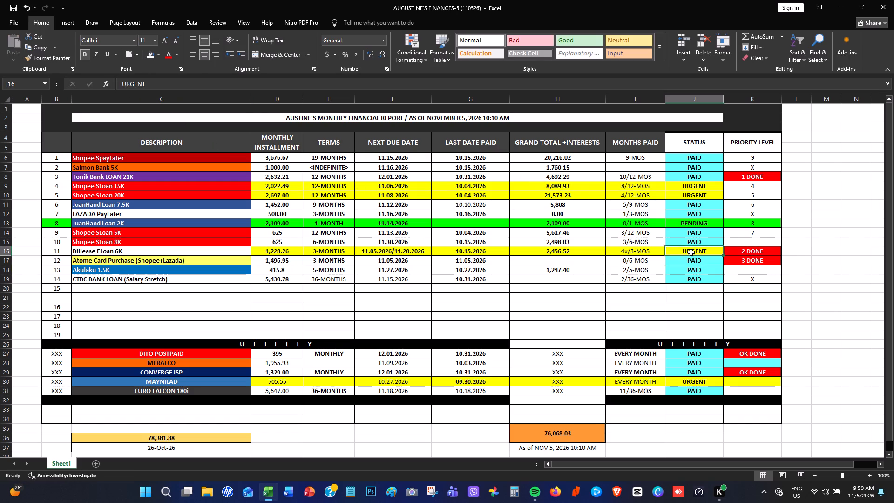
{"action": "left_click", "coordinate": [695, 261]}
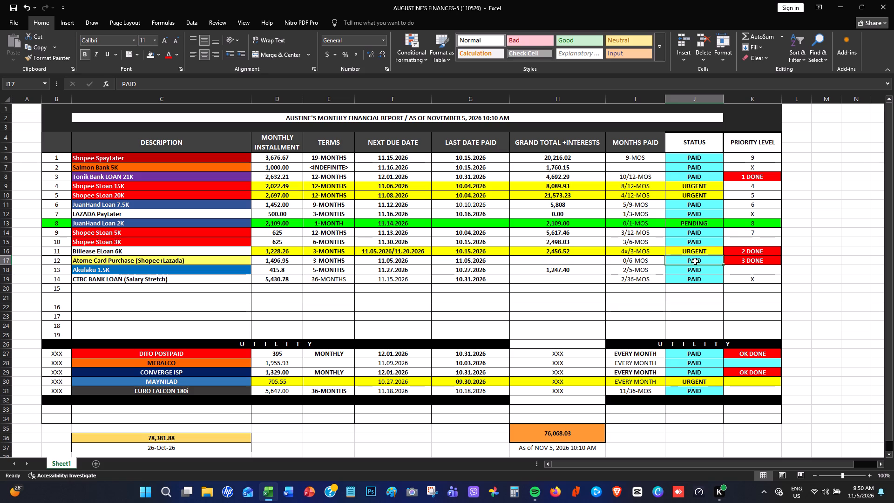
{"action": "key", "text": "ctrl+c"}
{"action": "left_click", "coordinate": [693, 251]}
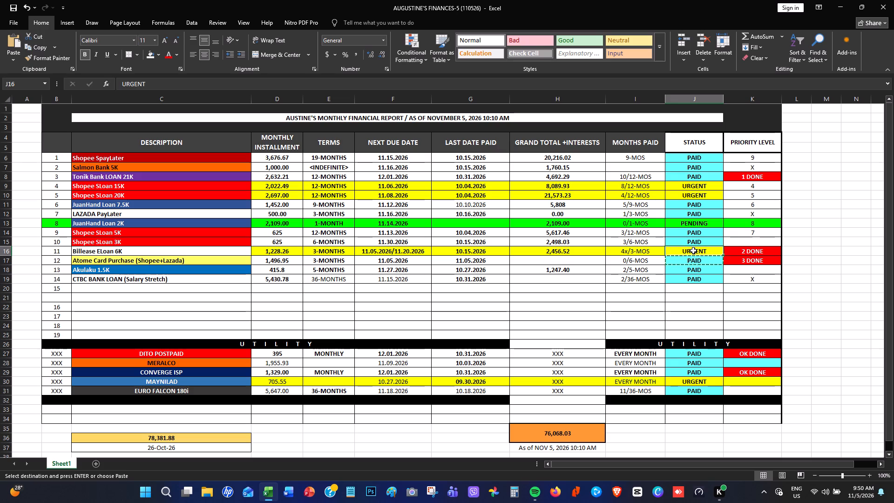
{"action": "key", "text": "ctrl+v"}
Remove the yellow fill from the Billease ELoan 6K row, from Monthly Installment through Months Paid.
{"action": "left_click", "coordinate": [654, 251]}
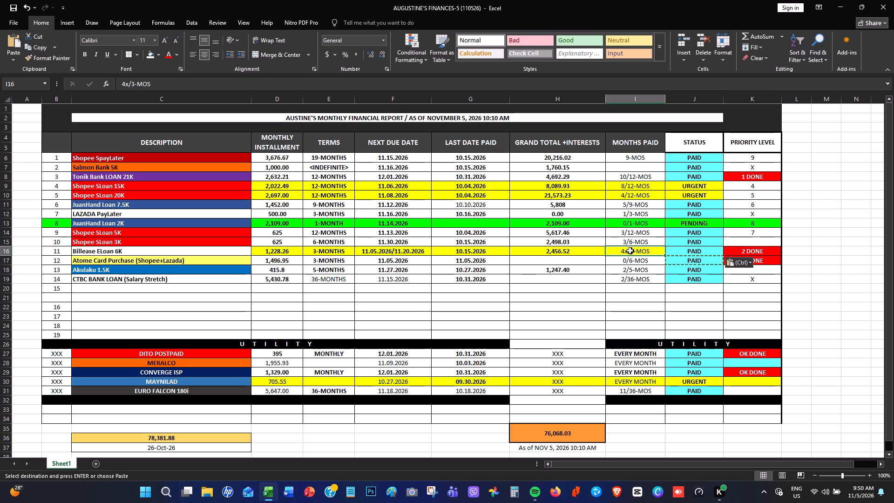
{"action": "left_click_drag", "start_coordinate": [630, 251], "coordinate": [280, 251]}
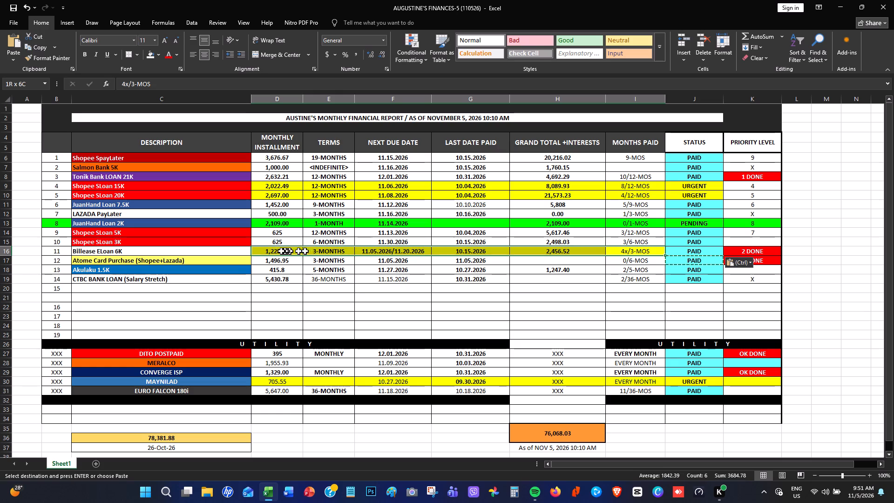
{"action": "left_click_drag", "start_coordinate": [280, 251], "coordinate": [279, 251]}
{"action": "left_click", "coordinate": [147, 56]}
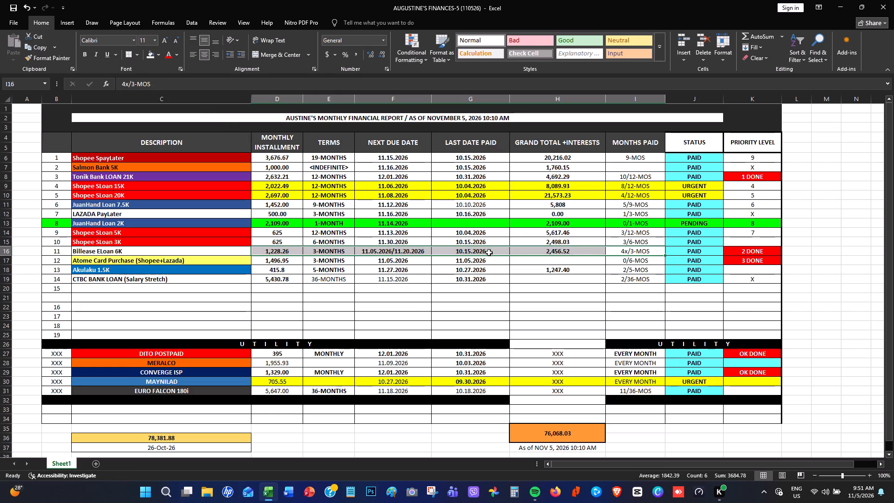
Change the Last Date Paid of the Billease ELoan 6K row to 11.05.2026.
{"action": "left_click", "coordinate": [464, 253]}
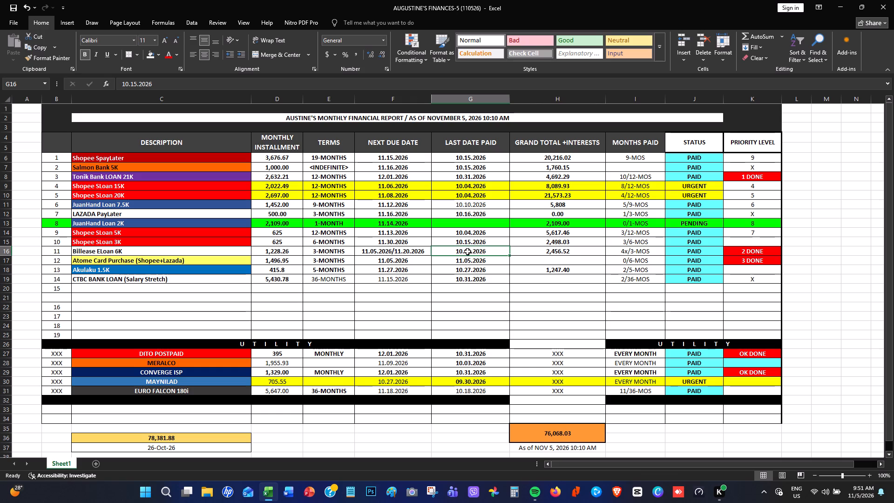
{"action": "double_click", "coordinate": [467, 251]}
{"action": "left_click", "coordinate": [461, 251]}
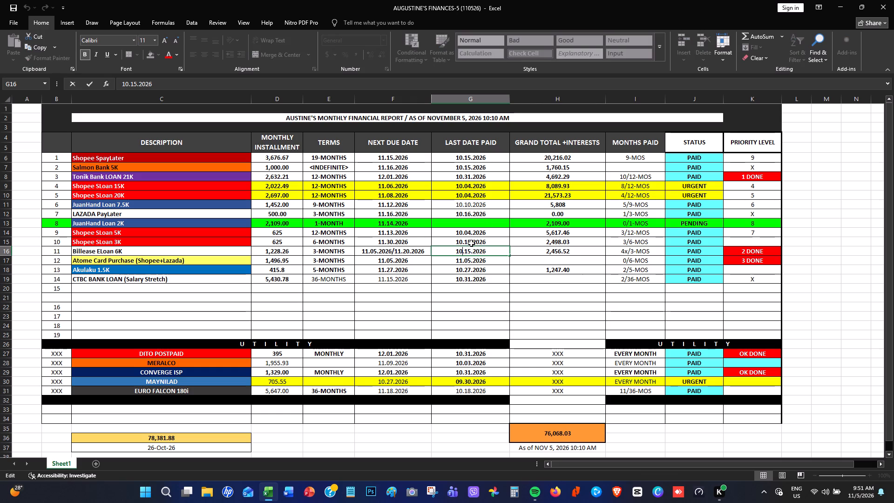
{"action": "key", "text": "BackSpace"}
{"action": "key", "text": "5"}
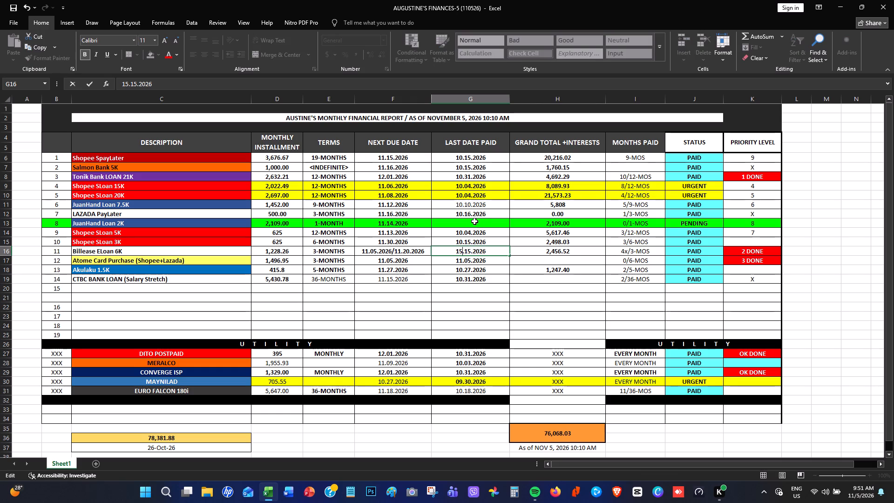
{"action": "key", "text": "BackSpace"}
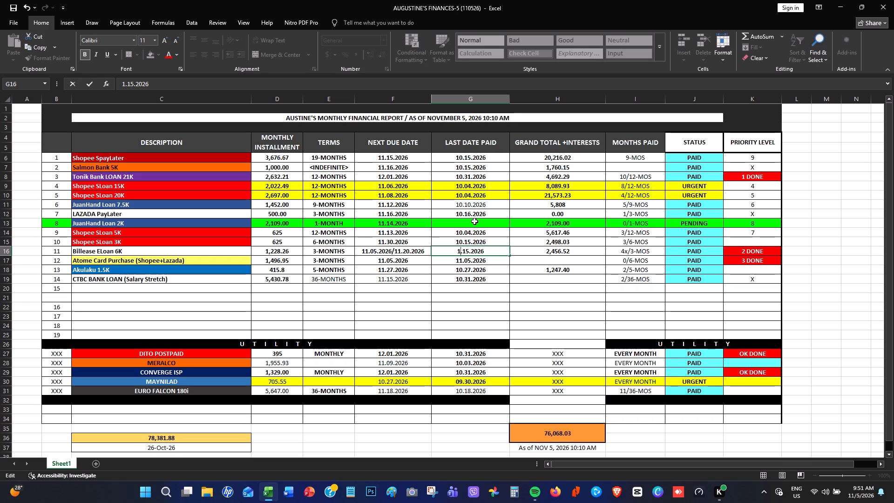
{"action": "key", "text": "1"}
{"action": "key", "text": "Right"}
{"action": "key", "text": "Right"}
{"action": "key", "text": "BackSpace"}
{"action": "key", "text": "0"}
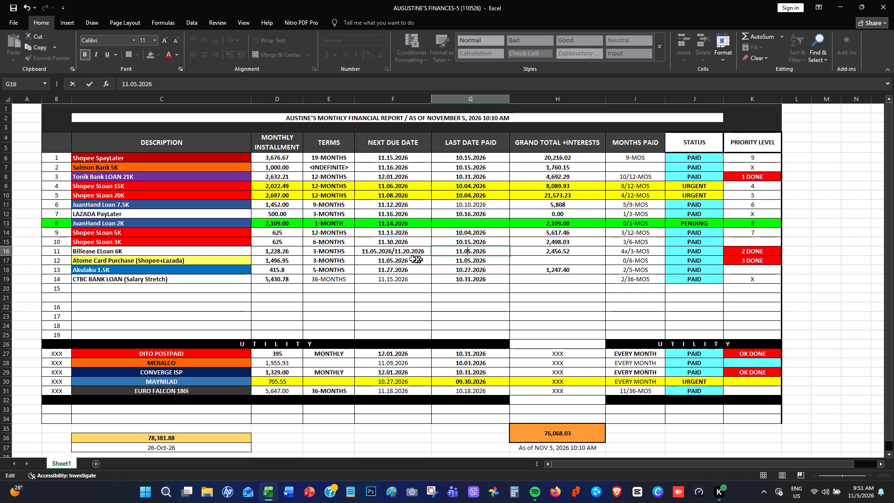
Change the Next Due Date of the Billease ELoan 6K row to 11.20.2026/12.05.2026.
{"action": "left_click", "coordinate": [405, 251]}
{"action": "double_click", "coordinate": [371, 251]}
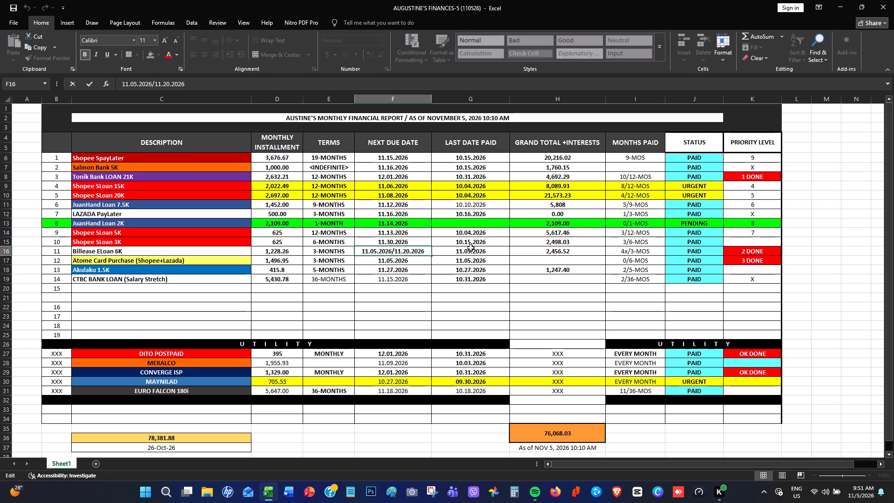
{"action": "key", "text": "Right"}
{"action": "key", "text": "Right"}
{"action": "key", "text": "BackSpace"}
{"action": "key", "text": "BackSpace"}
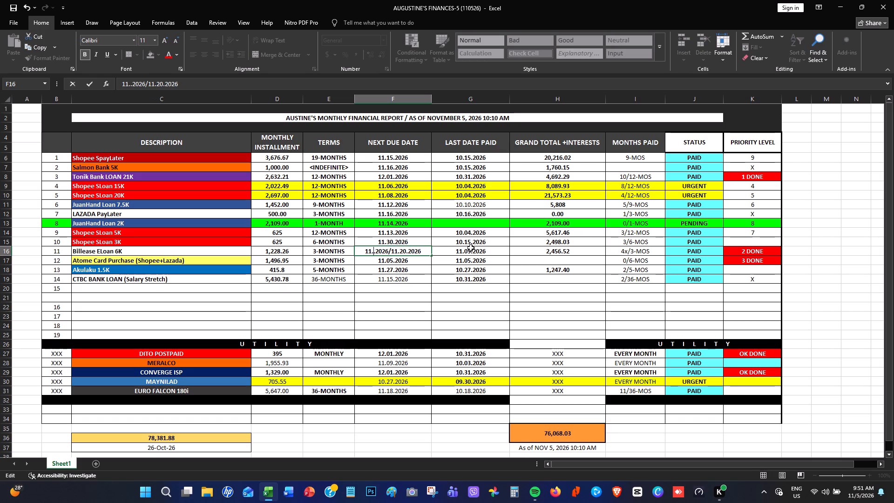
{"action": "key", "text": "2"}
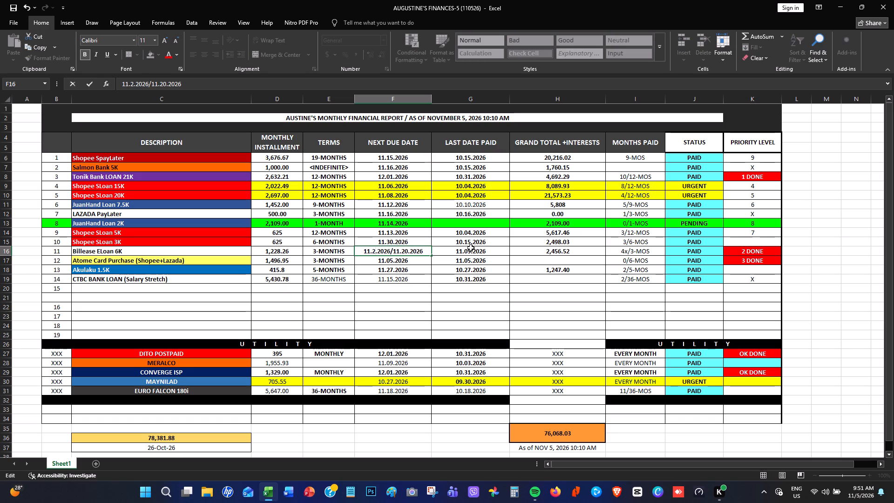
{"action": "key", "text": "0"}
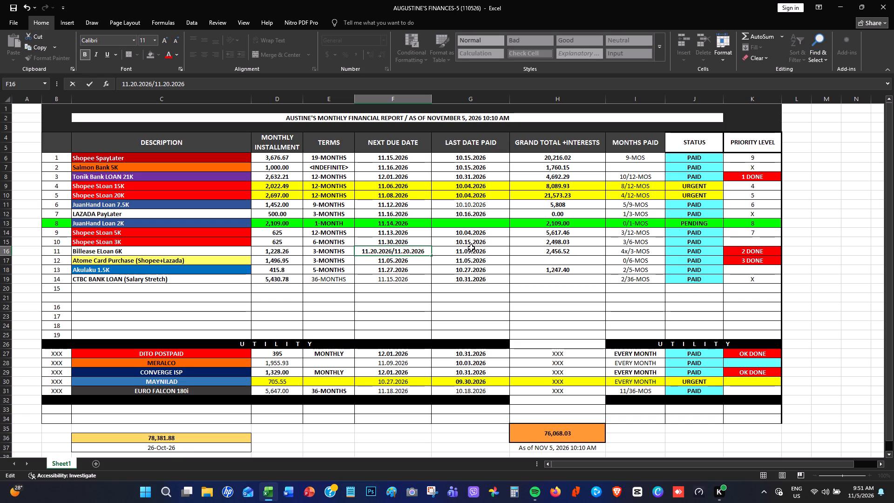
{"action": "key", "text": "Right"}
{"action": "key", "text": "Right"}
{"action": "key", "text": "Right"}
{"action": "key", "text": "Right"}
{"action": "key", "text": "Right"}
{"action": "key", "text": "Right"}
{"action": "key", "text": "Right"}
{"action": "key", "text": "Right"}
{"action": "key", "text": "BackSpace"}
{"action": "key", "text": "2"}
{"action": "key", "text": "Right"}
{"action": "key", "text": "Right"}
{"action": "key", "text": "Right"}
{"action": "key", "text": "BackSpace"}
{"action": "key", "text": "BackSpace"}
{"action": "type", "text": "05"}
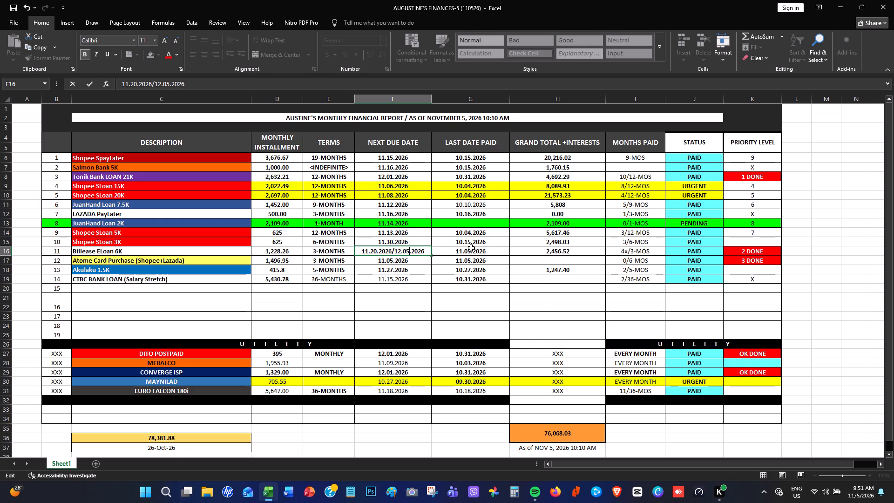
{"action": "left_click", "coordinate": [494, 253]}
{"action": "left_click", "coordinate": [546, 252]}
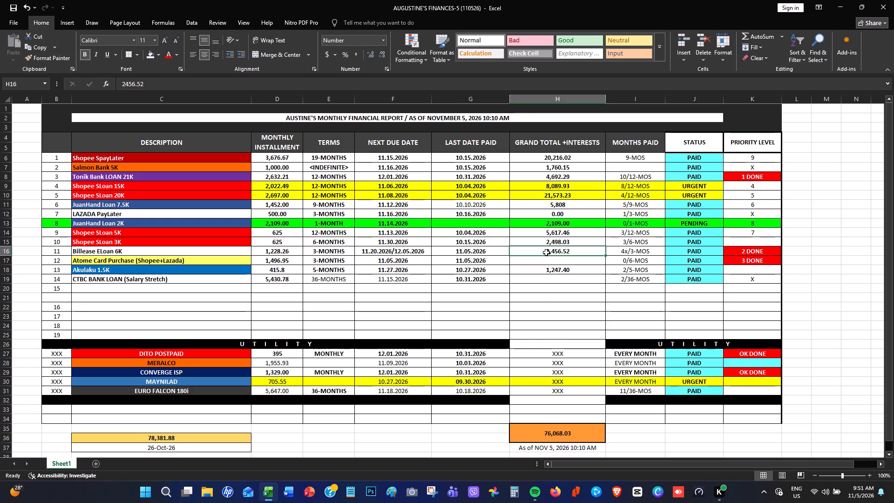
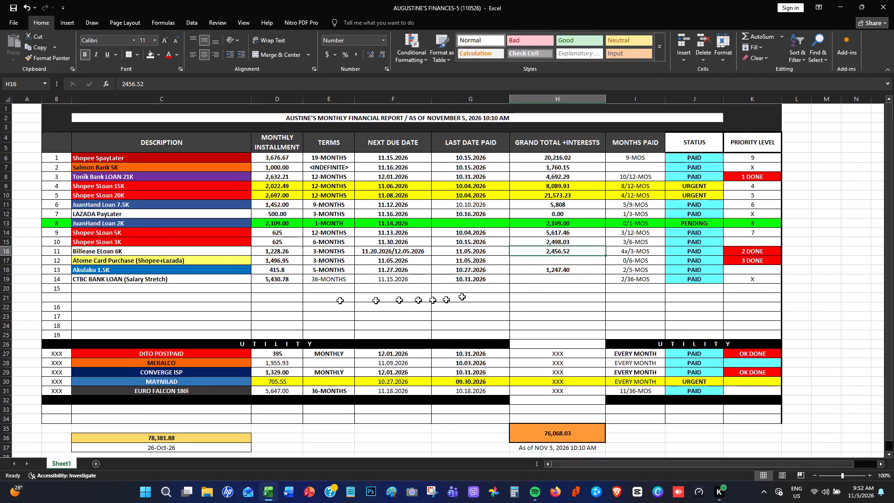
Set the Grand Total + Interests of the Billease ELoan 6K row to 1228.26.
{"action": "left_click", "coordinate": [169, 253]}
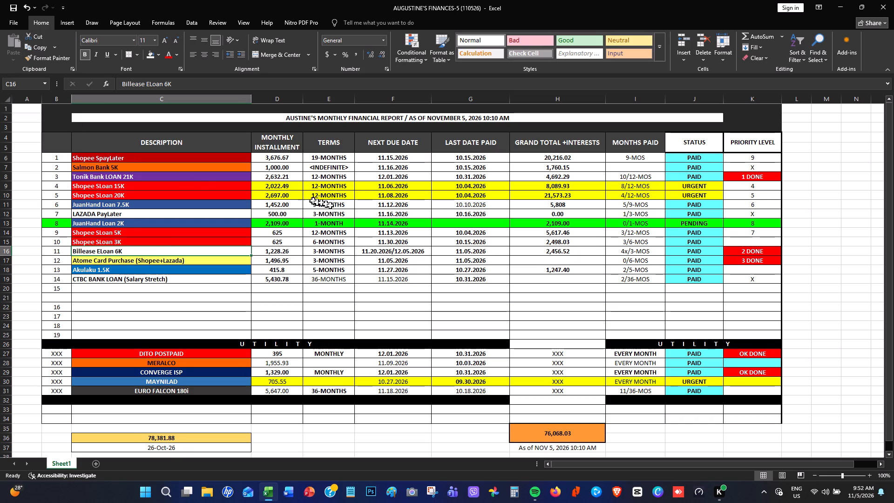
{"action": "left_click", "coordinate": [531, 253]}
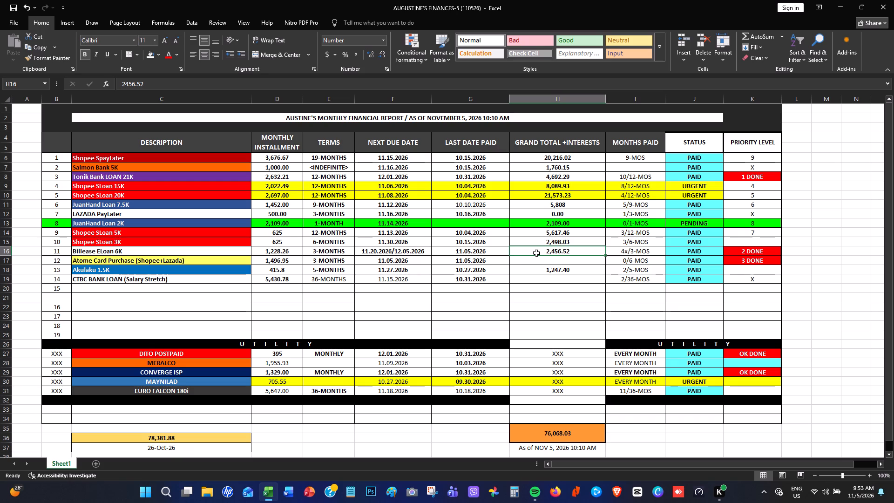
{"action": "left_click", "coordinate": [548, 252]}
{"action": "key", "text": "1"}
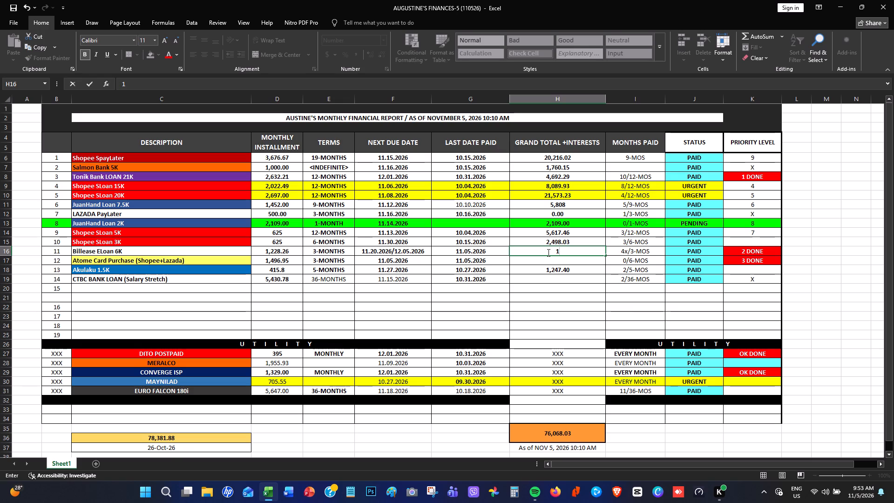
{"action": "type", "text": "22"}
{"action": "type", "text": "8.26"}
{"action": "left_click", "coordinate": [616, 251]}
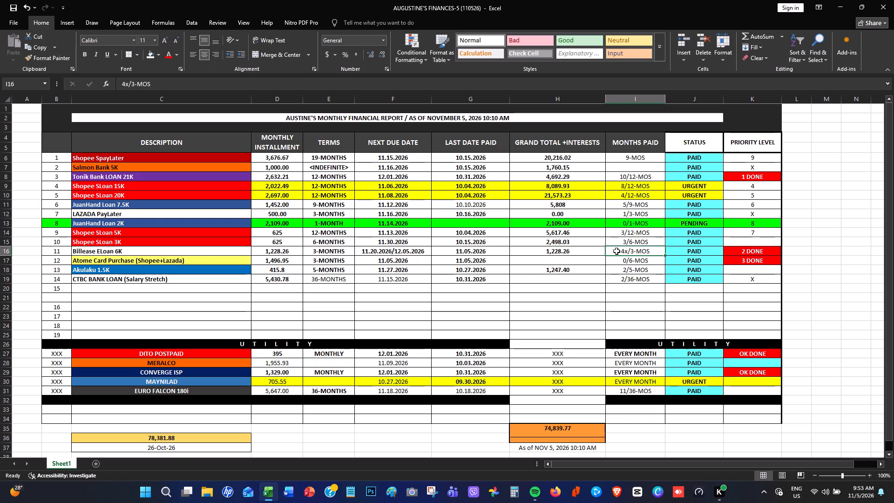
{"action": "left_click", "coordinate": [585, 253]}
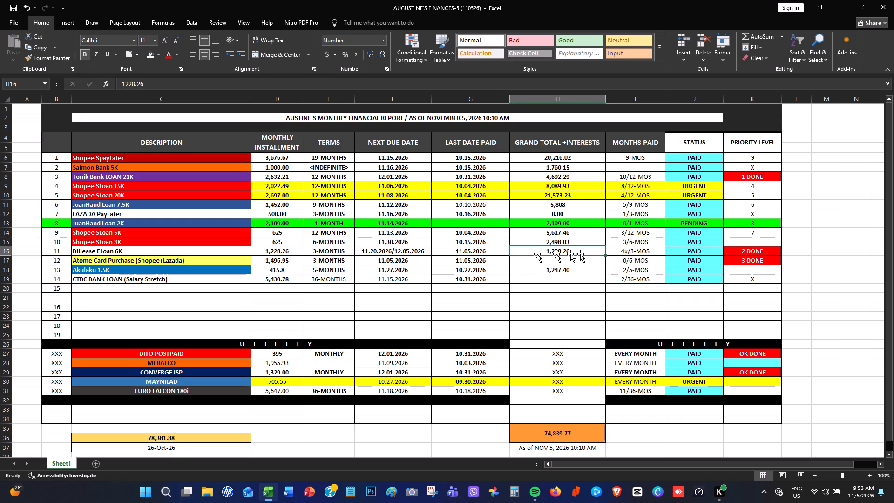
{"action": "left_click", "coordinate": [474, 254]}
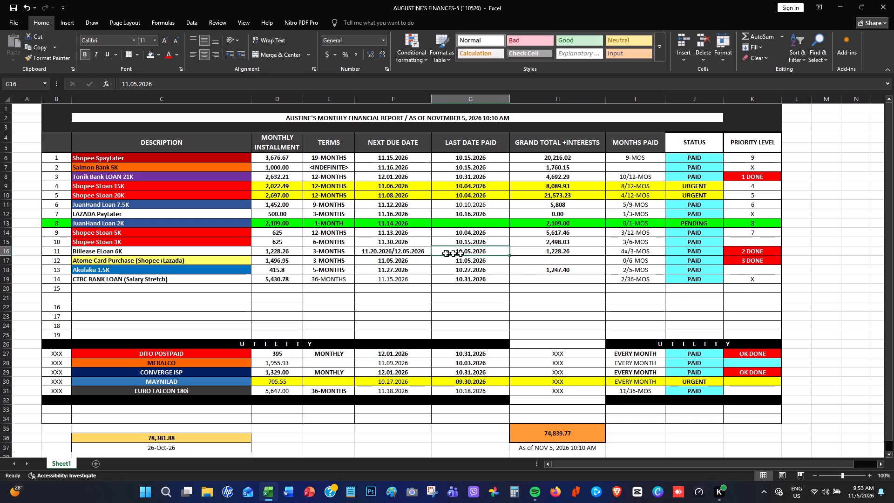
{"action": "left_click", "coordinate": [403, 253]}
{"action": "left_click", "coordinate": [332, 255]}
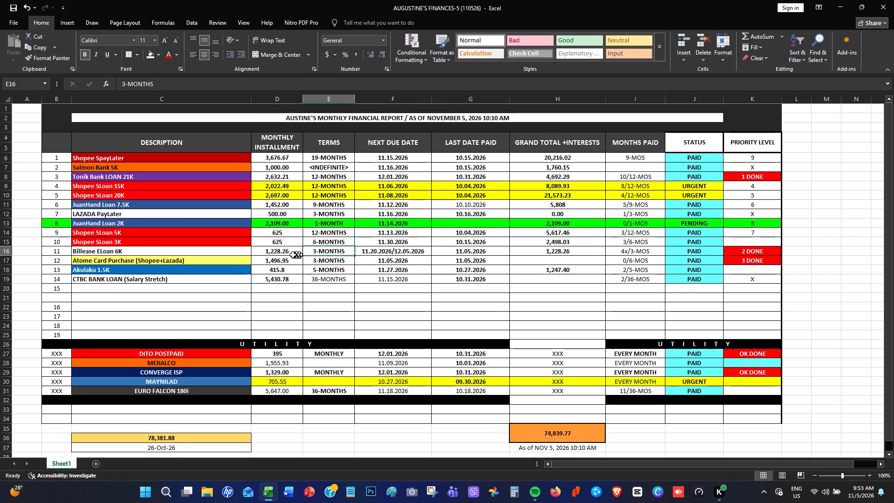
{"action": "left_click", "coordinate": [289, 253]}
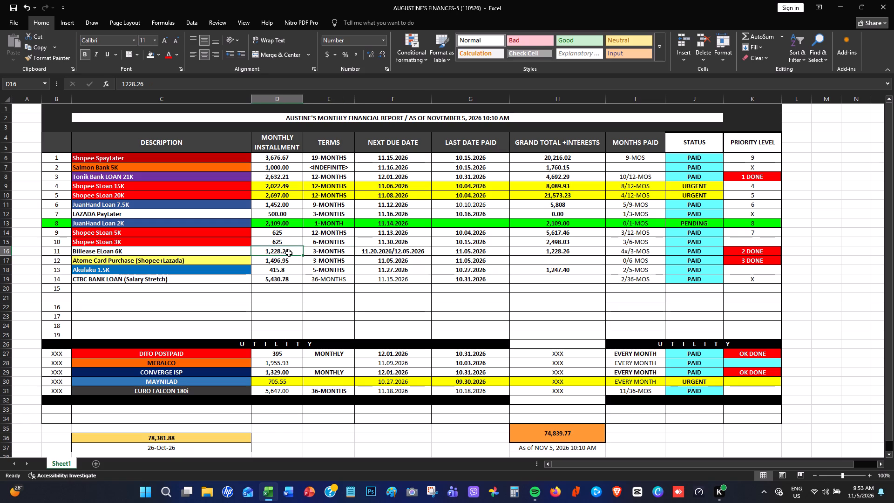
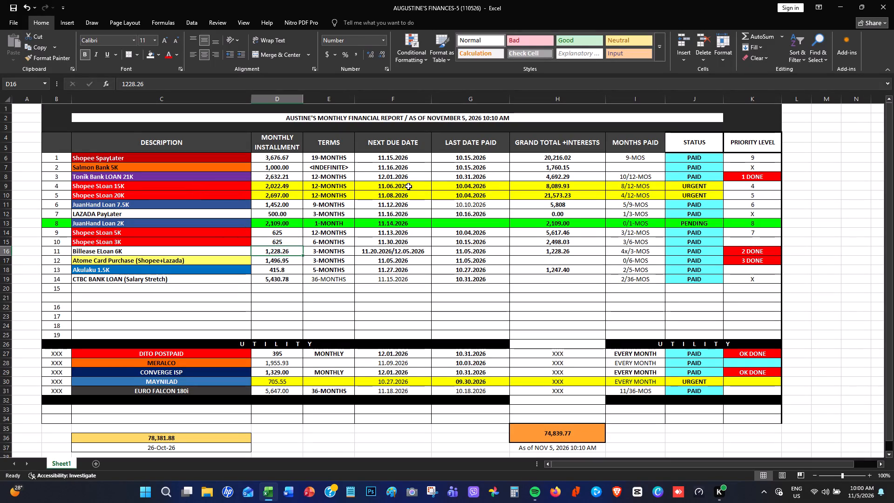
Save the updated November 5, 2026 financial report workbook under its existing file name.
{"action": "left_click", "coordinate": [408, 186]}
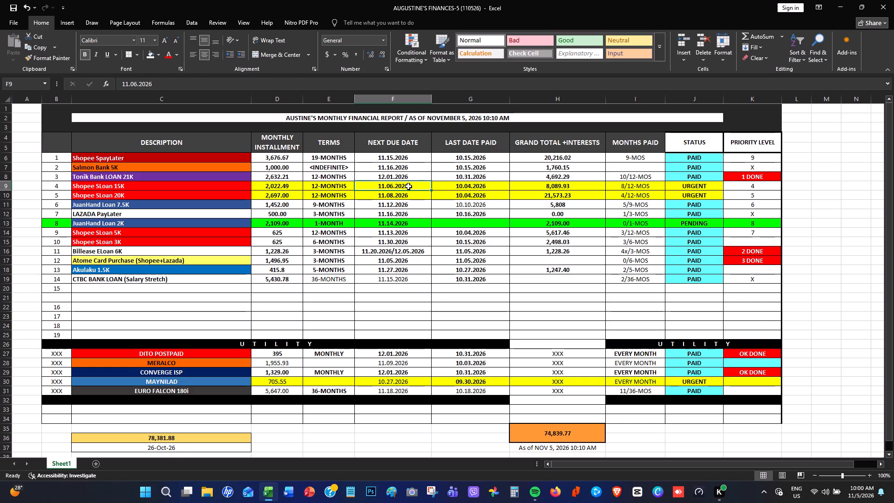
{"action": "left_click", "coordinate": [17, 23]}
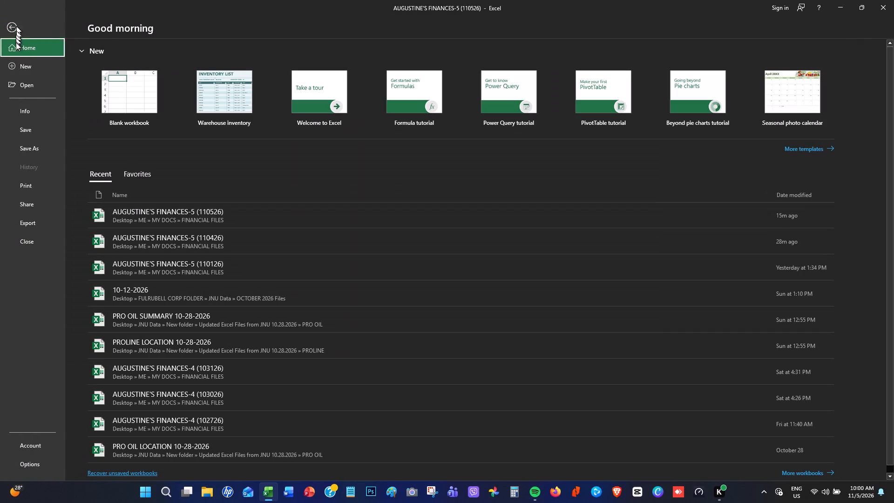
{"action": "left_click", "coordinate": [30, 127]}
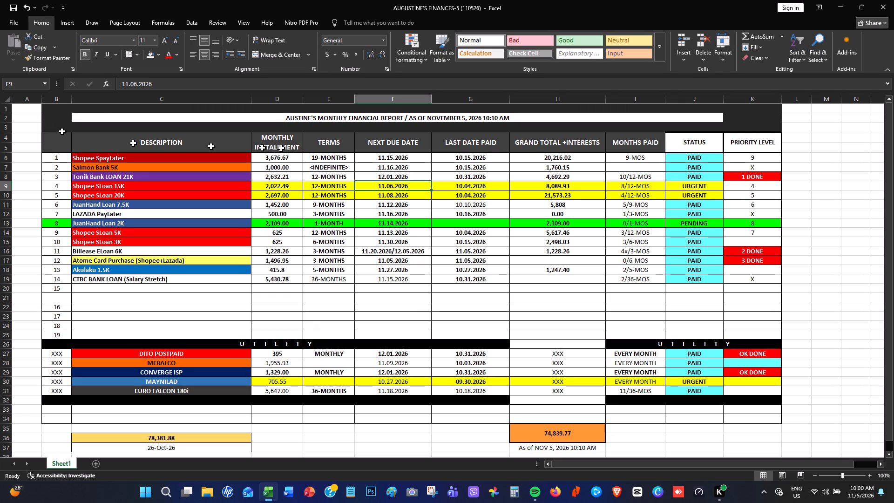
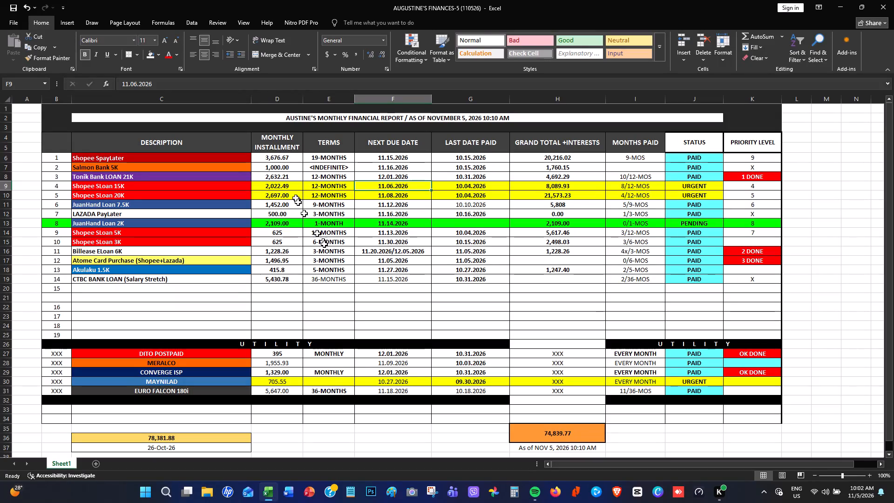
Mark the Shopee SLoan 15K priority level as 4 DONE, reusing the red formatting of the Tonik Bank LOAN 21K priority cell.
{"action": "left_click", "coordinate": [280, 187]}
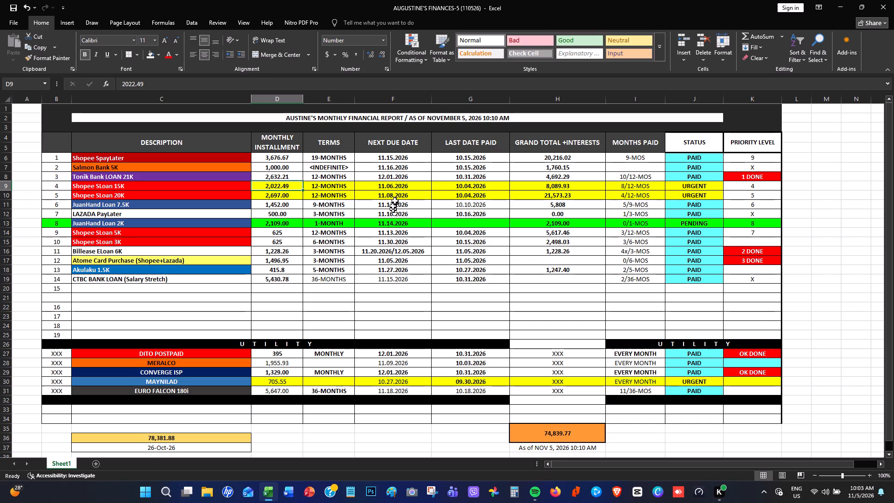
{"action": "left_click", "coordinate": [401, 185]}
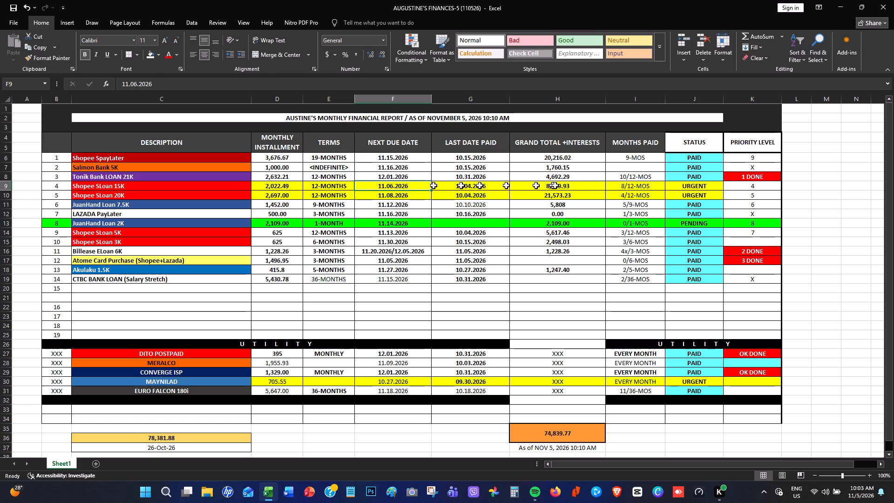
{"action": "left_click", "coordinate": [746, 187]}
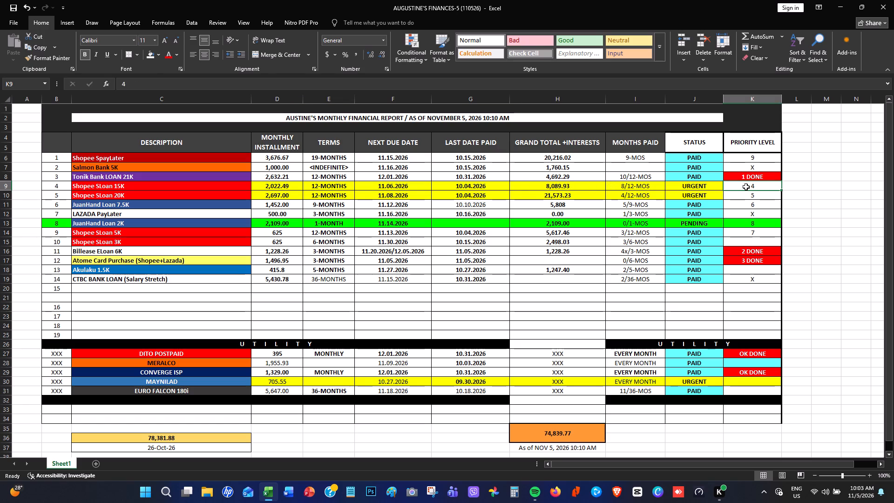
{"action": "left_click", "coordinate": [753, 175]}
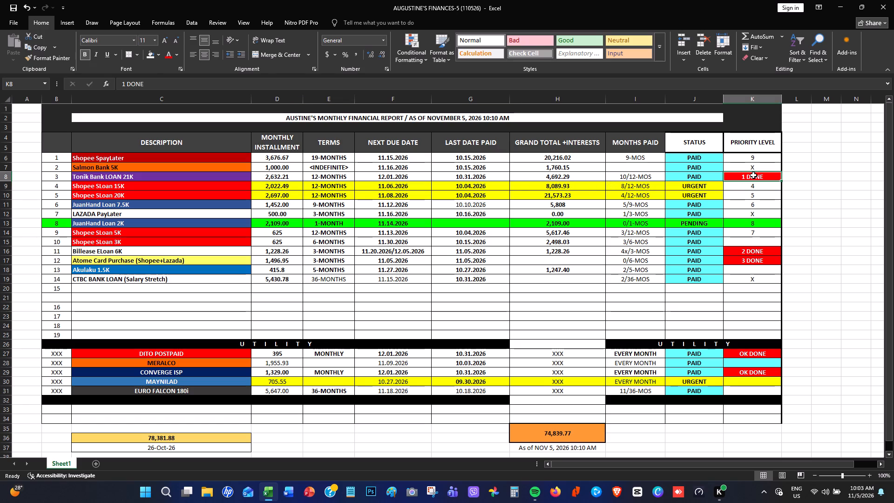
{"action": "key", "text": "ctrl+c"}
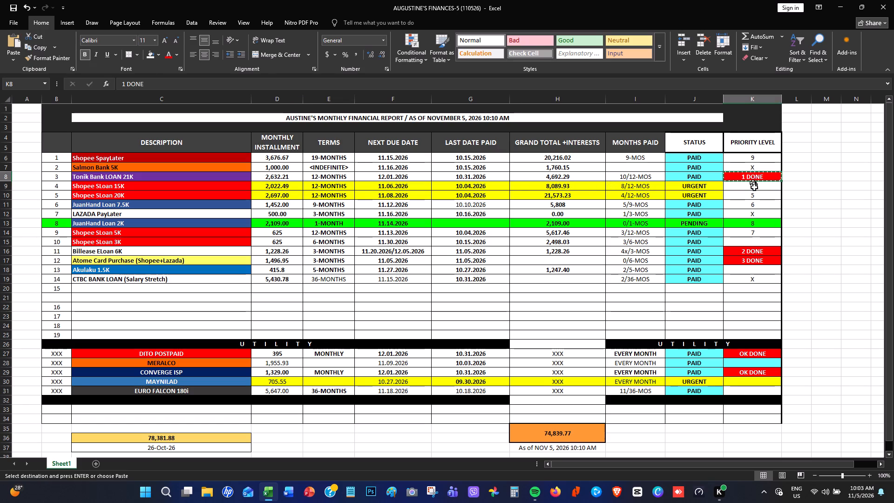
{"action": "left_click", "coordinate": [754, 189]}
{"action": "key", "text": "ctrl+v"}
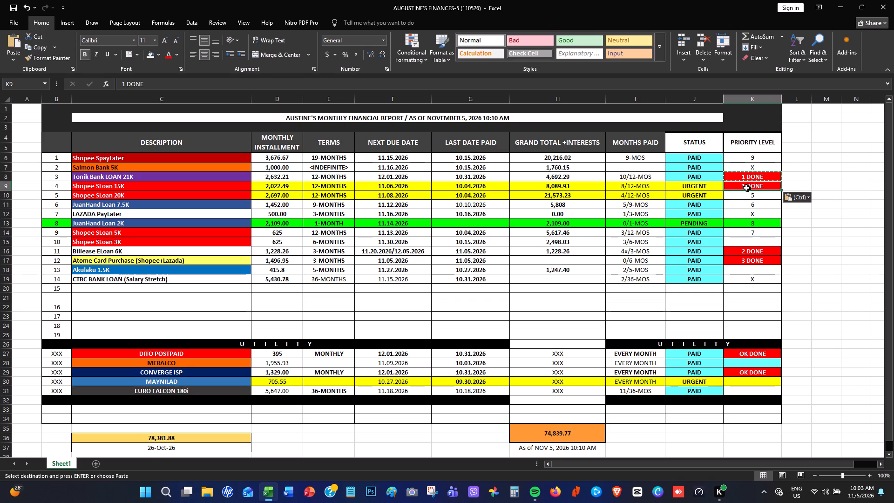
{"action": "double_click", "coordinate": [746, 187]}
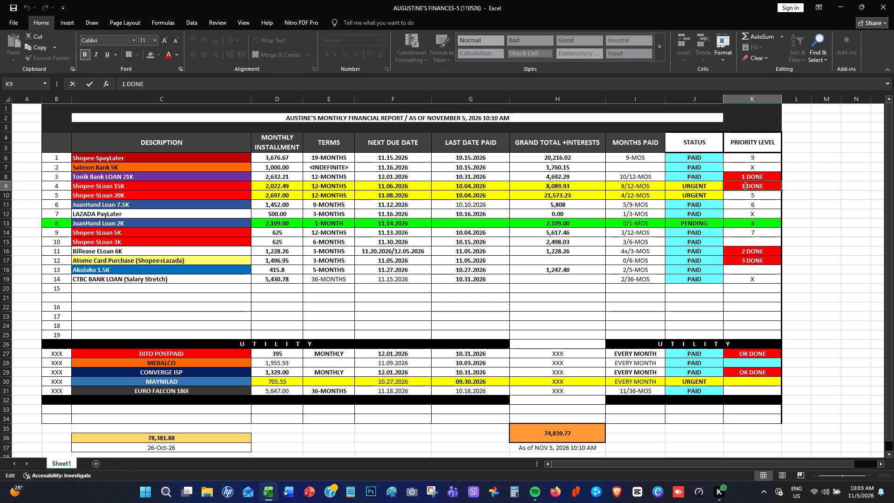
{"action": "left_click", "coordinate": [744, 185]}
{"action": "key", "text": "BackSpace"}
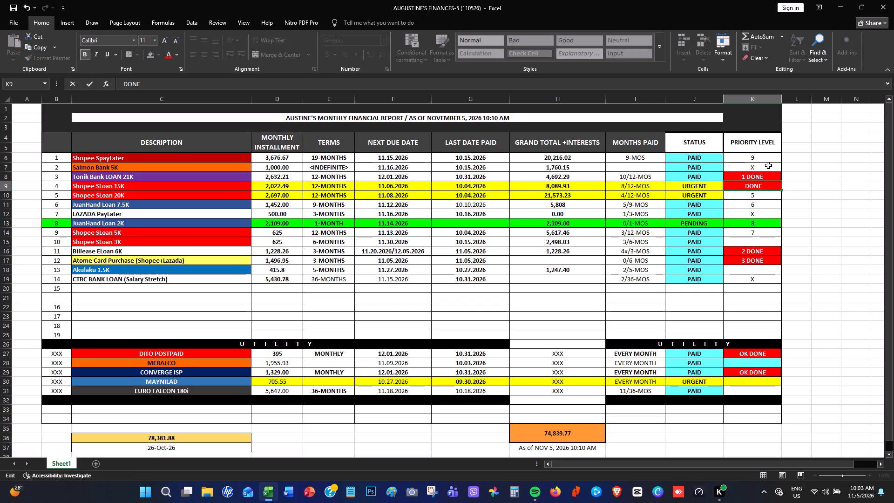
{"action": "key", "text": "4"}
{"action": "left_click", "coordinate": [746, 212]}
Set the Shopee SLoan 15K status to PAID by copying the status cell of Shopee SLoan 5K.
{"action": "left_click", "coordinate": [708, 186]}
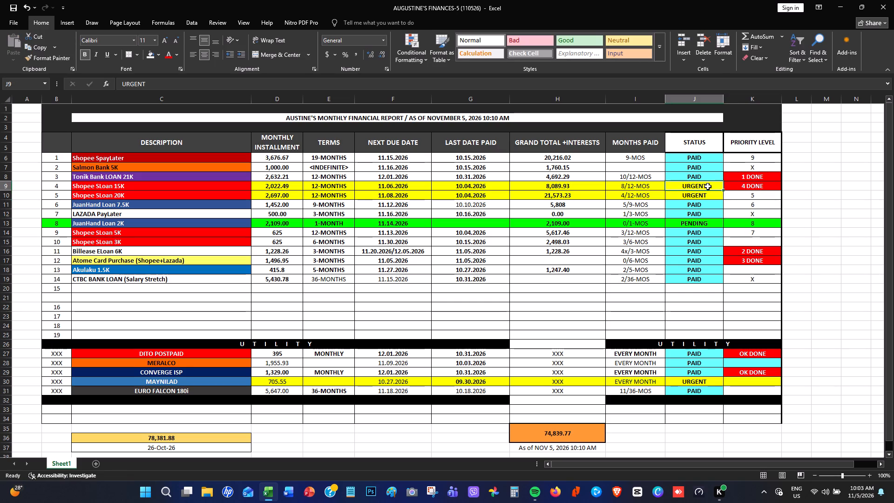
{"action": "left_click", "coordinate": [705, 234]}
{"action": "key", "text": "ctrl+c"}
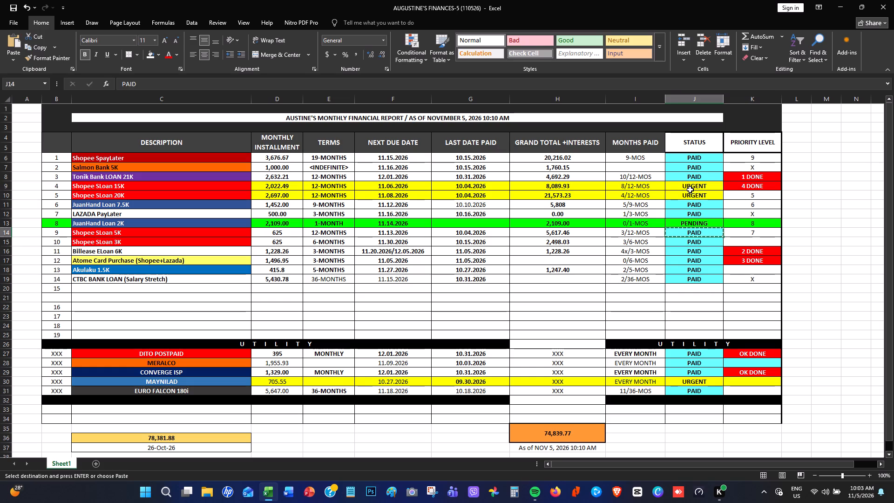
{"action": "left_click", "coordinate": [690, 187]}
{"action": "key", "text": "ctrl+v"}
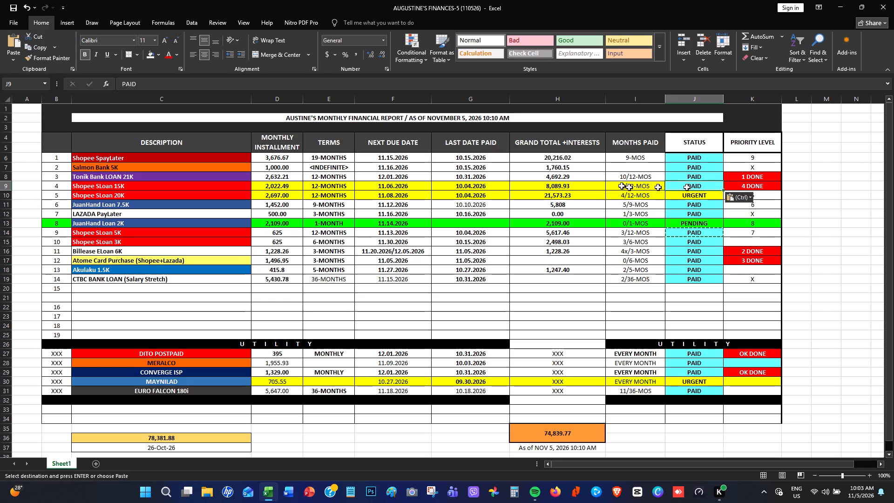
Set the months paid for Shopee SLoan 15K to 9/12-MOS.
{"action": "left_click", "coordinate": [646, 186]}
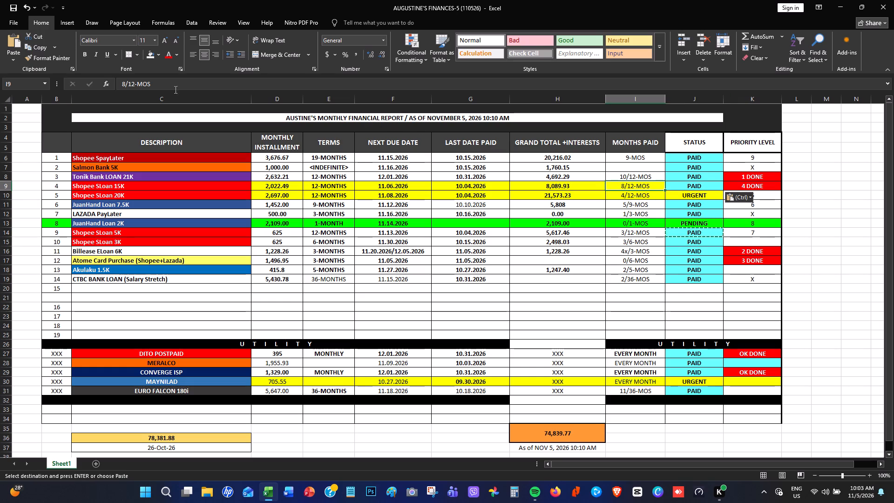
{"action": "left_click", "coordinate": [123, 82]}
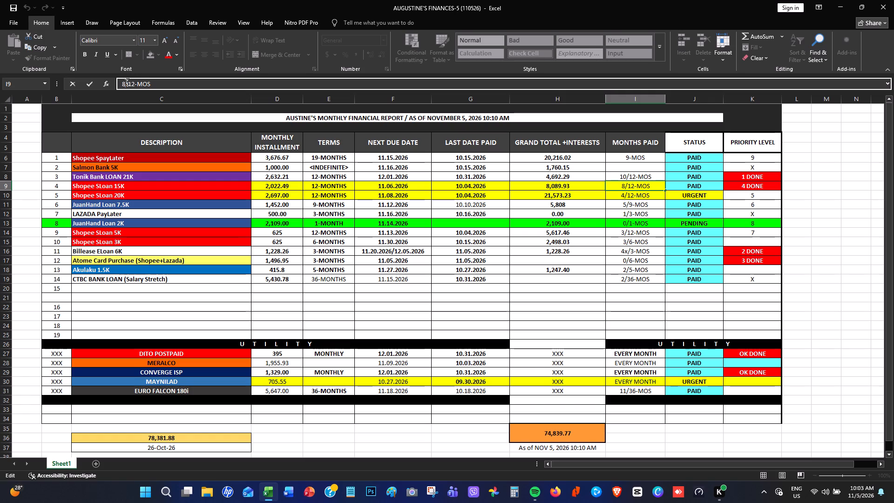
{"action": "left_click", "coordinate": [125, 82]}
{"action": "key", "text": "BackSpace"}
{"action": "key", "text": "9"}
{"action": "left_click", "coordinate": [544, 187]}
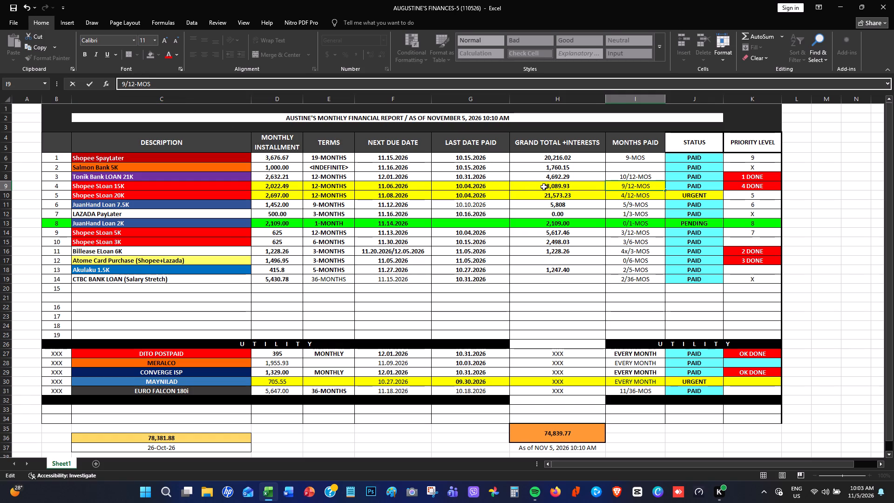
Remove the yellow highlight from the Shopee SLoan 15K row, from its monthly installment through its months paid.
{"action": "left_click_drag", "start_coordinate": [622, 187], "coordinate": [572, 187]}
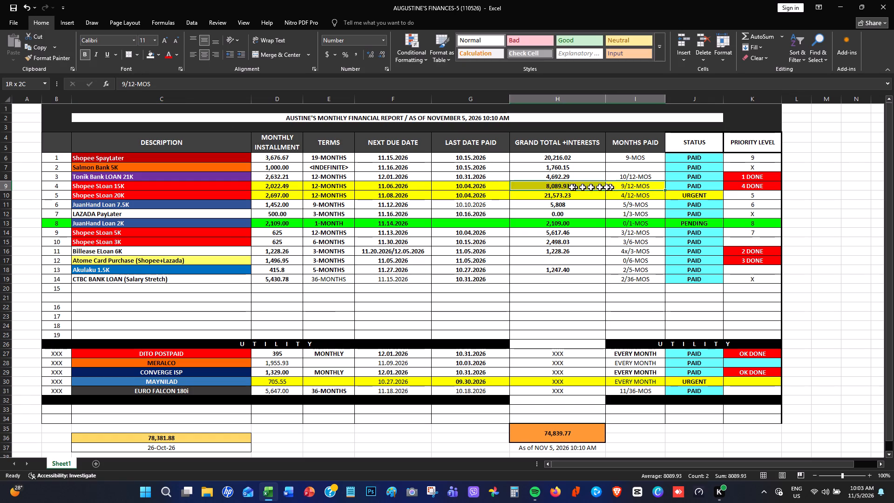
{"action": "left_click_drag", "start_coordinate": [572, 187], "coordinate": [282, 187]}
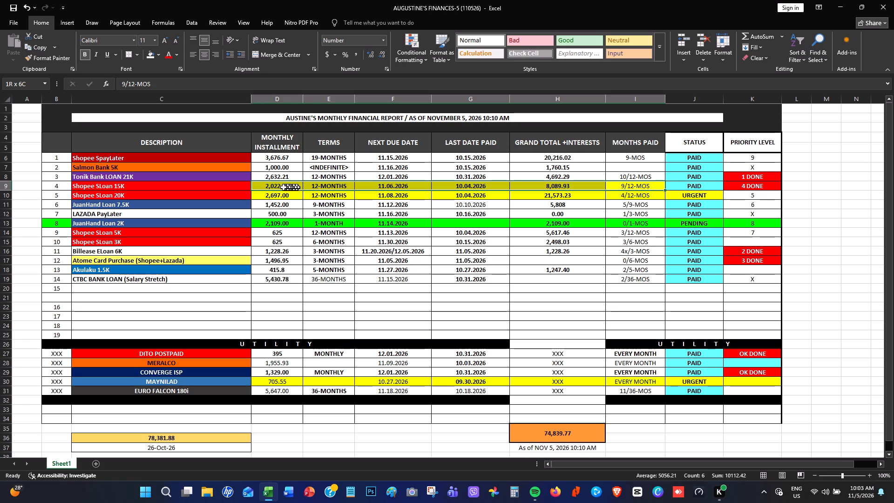
{"action": "left_click_drag", "start_coordinate": [282, 187], "coordinate": [282, 187]}
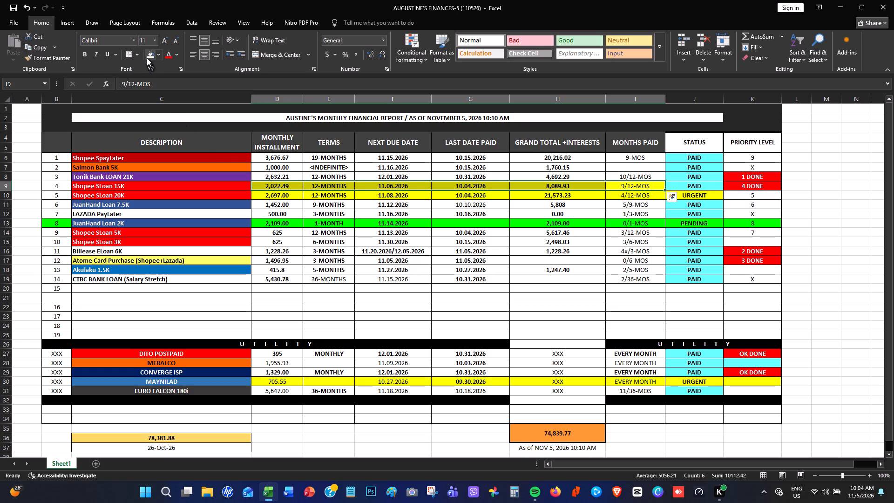
{"action": "left_click", "coordinate": [149, 57]}
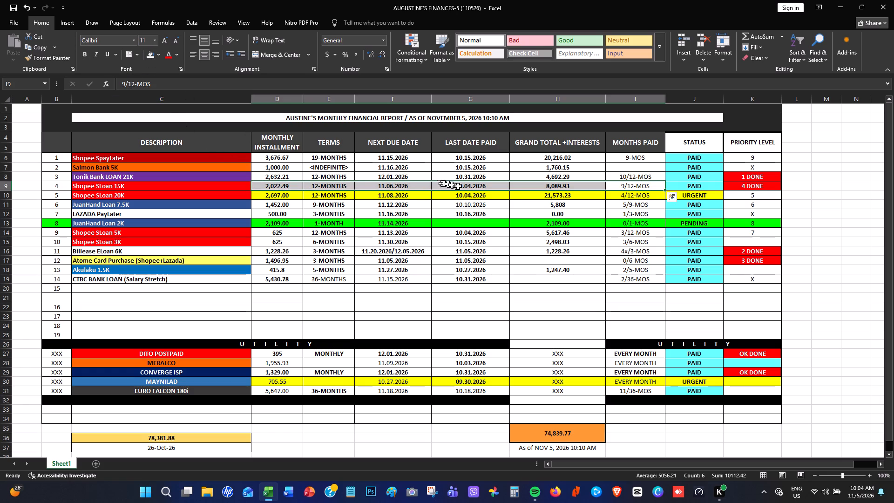
Set the next due date of Shopee SLoan 15K to 12.06.2026.
{"action": "left_click", "coordinate": [398, 188]}
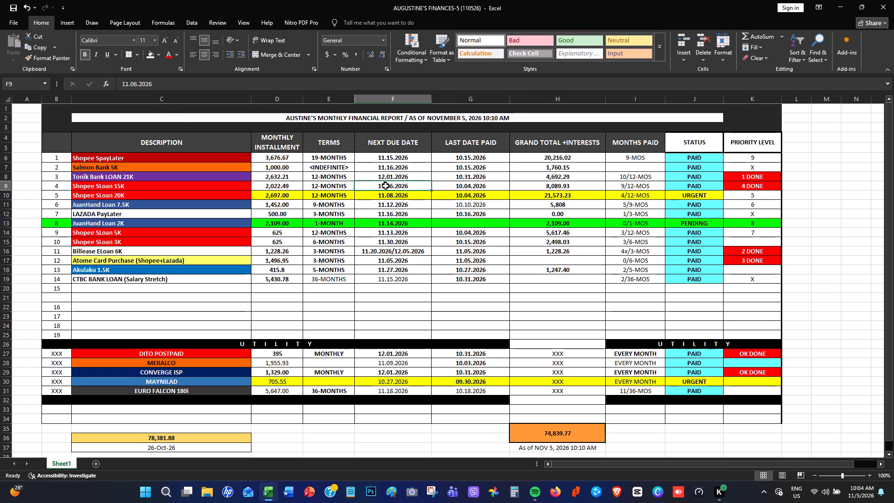
{"action": "left_click", "coordinate": [386, 186]}
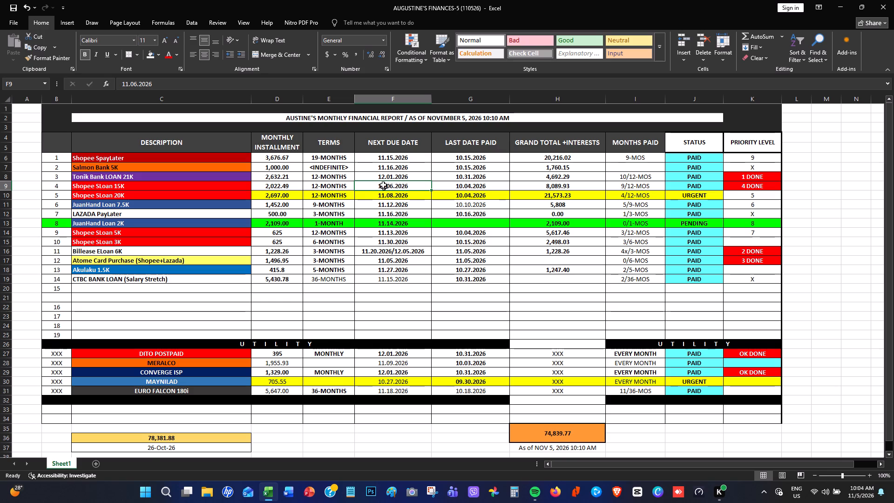
{"action": "double_click", "coordinate": [383, 185]}
{"action": "key", "text": "BackSpace"}
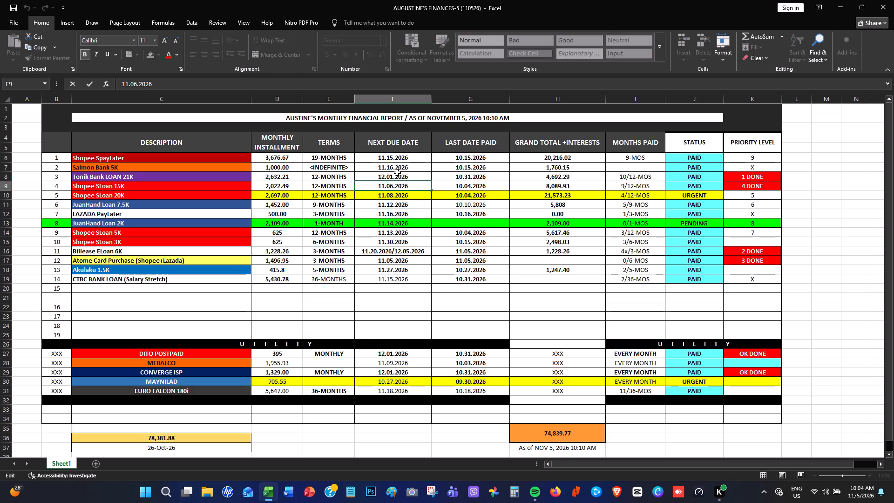
{"action": "key", "text": "2"}
Set the last date paid of Shopee SLoan 15K to 11.05.2026.
{"action": "left_click", "coordinate": [474, 185]}
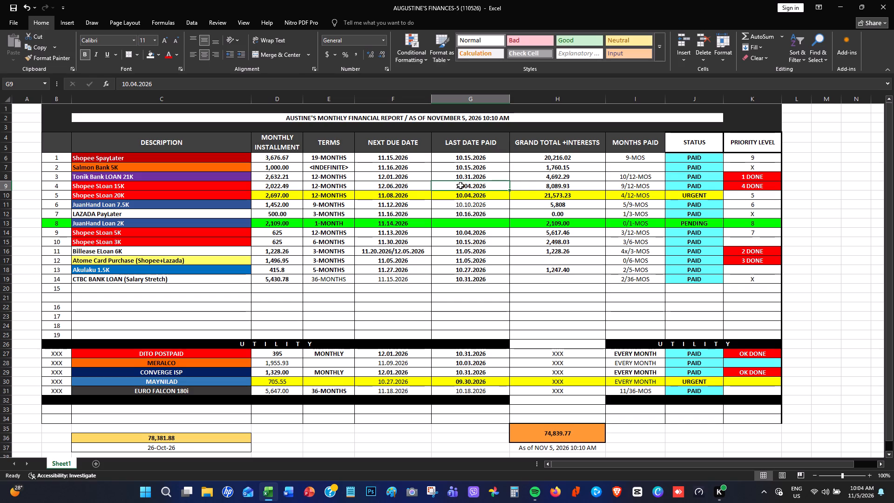
{"action": "double_click", "coordinate": [462, 186]}
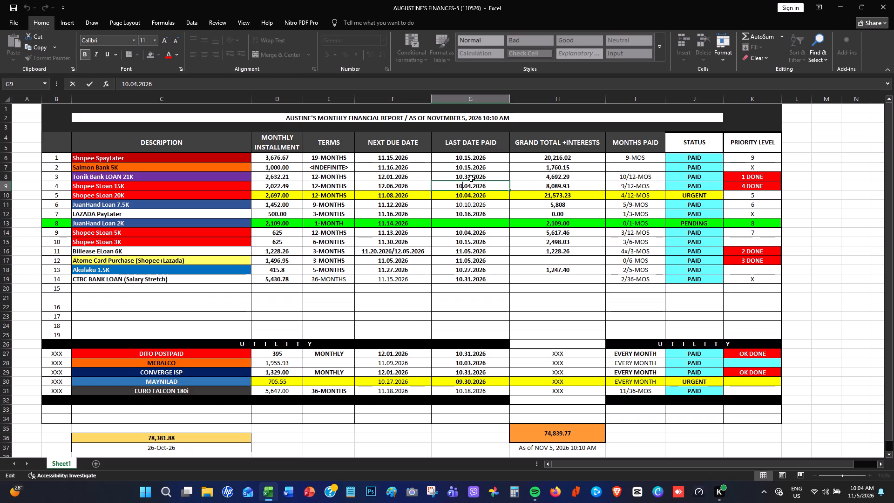
{"action": "key", "text": "BackSpace"}
{"action": "key", "text": "1"}
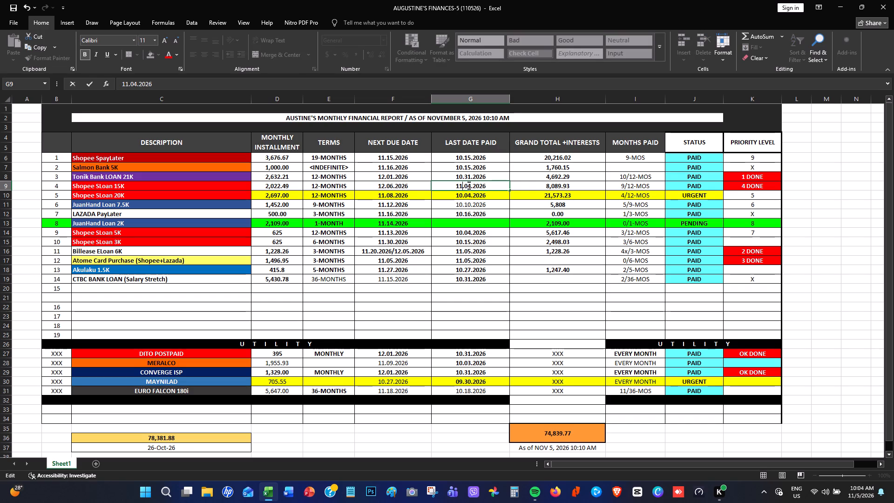
{"action": "key", "text": "Right"}
{"action": "key", "text": "Right"}
{"action": "key", "text": "Right"}
{"action": "key", "text": "BackSpace"}
{"action": "key", "text": "5"}
{"action": "left_click", "coordinate": [550, 189]}
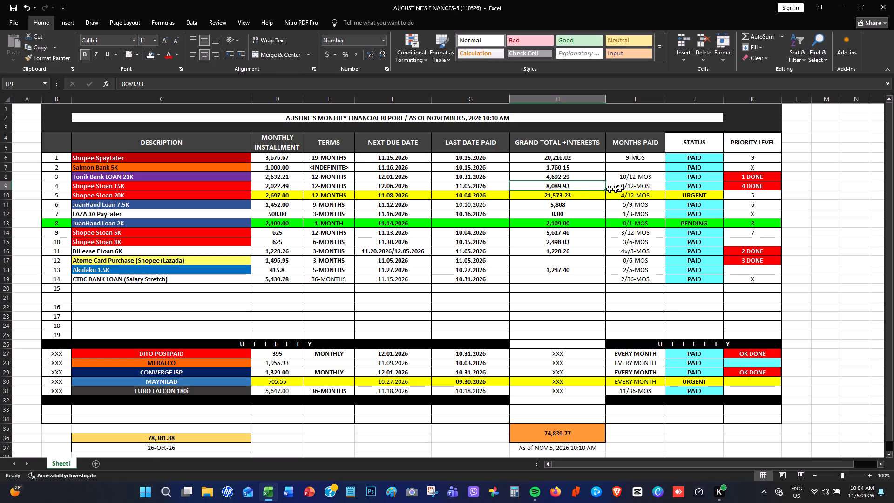
Select the grand total with interests of Shopee SLoan 15K.
{"action": "left_click", "coordinate": [624, 187]}
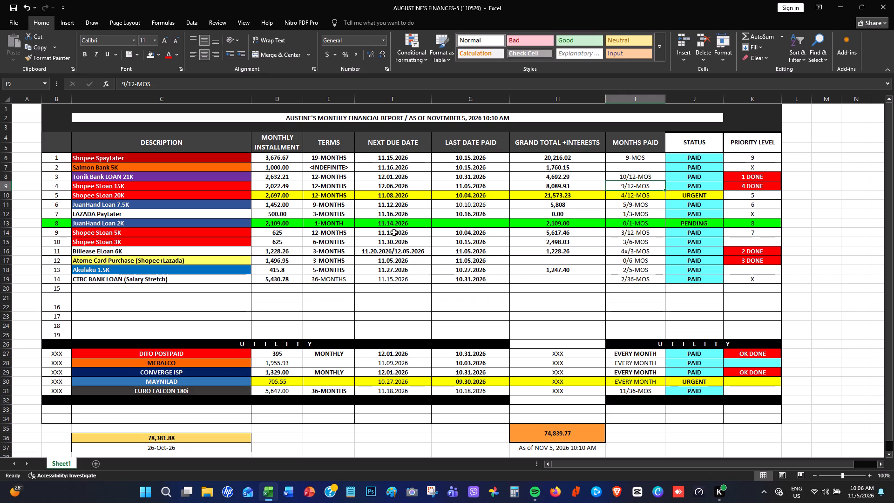
{"action": "left_click", "coordinate": [644, 234]}
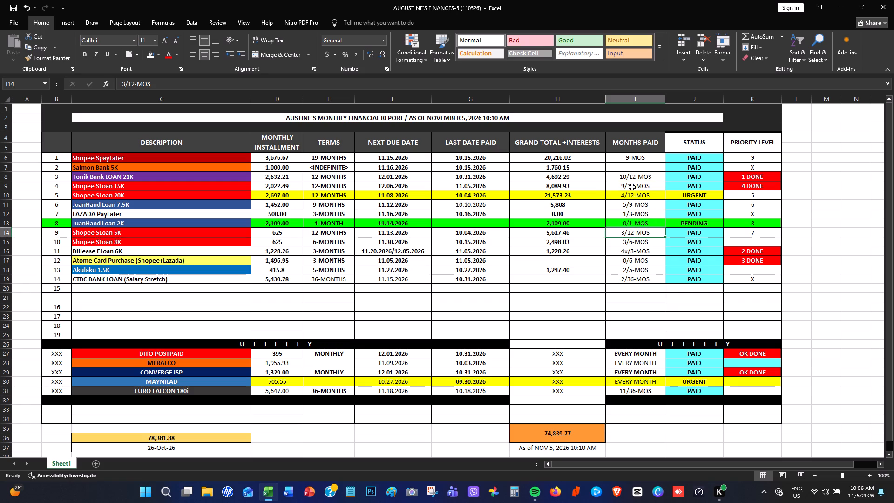
{"action": "left_click", "coordinate": [573, 186]}
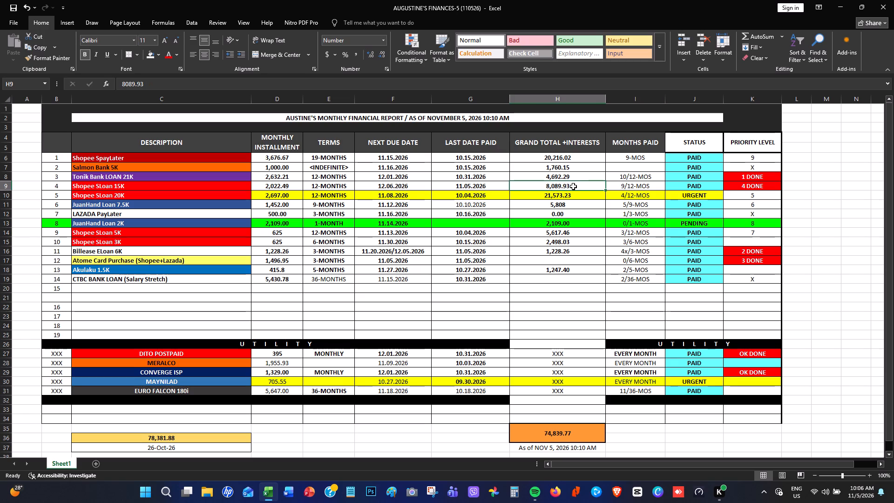
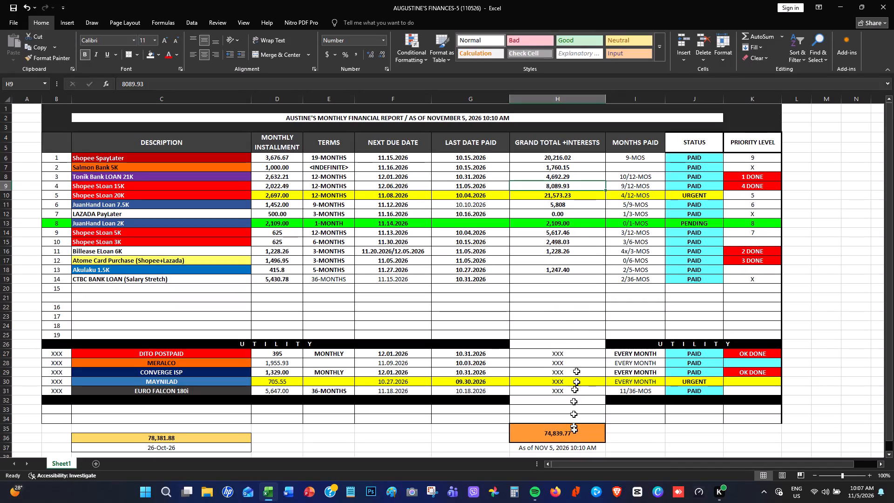
In Calculator, subtract the 2,022.49 monthly installment of Shopee SLoan 15K from its 8,089.93 grand total.
{"action": "left_click", "coordinate": [519, 491]}
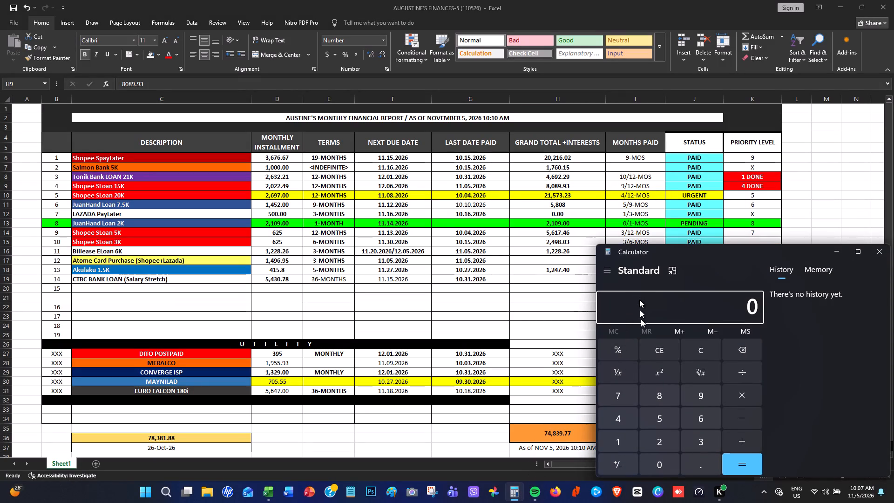
{"action": "left_click", "coordinate": [659, 396]}
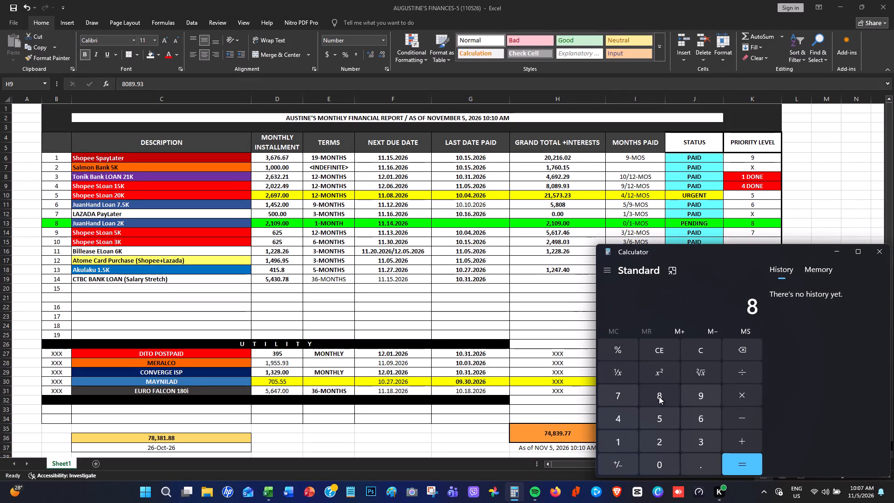
{"action": "left_click", "coordinate": [660, 462]}
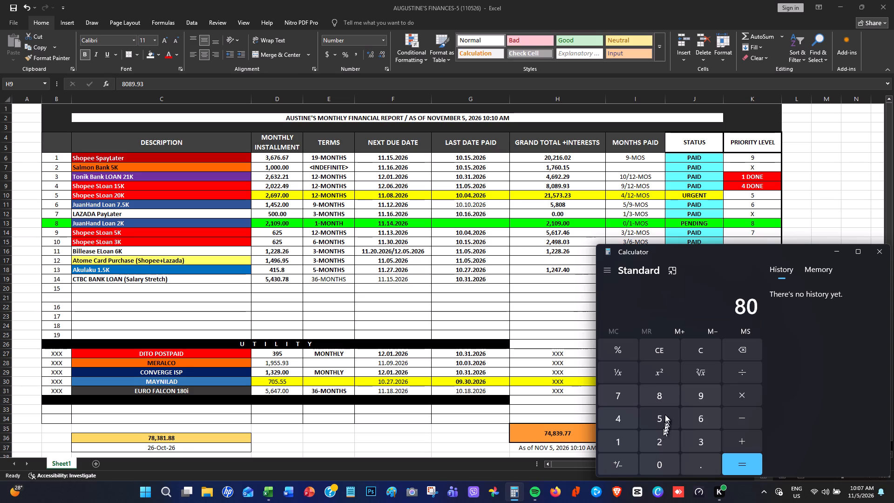
{"action": "left_click", "coordinate": [653, 394]}
{"action": "left_click", "coordinate": [702, 396]}
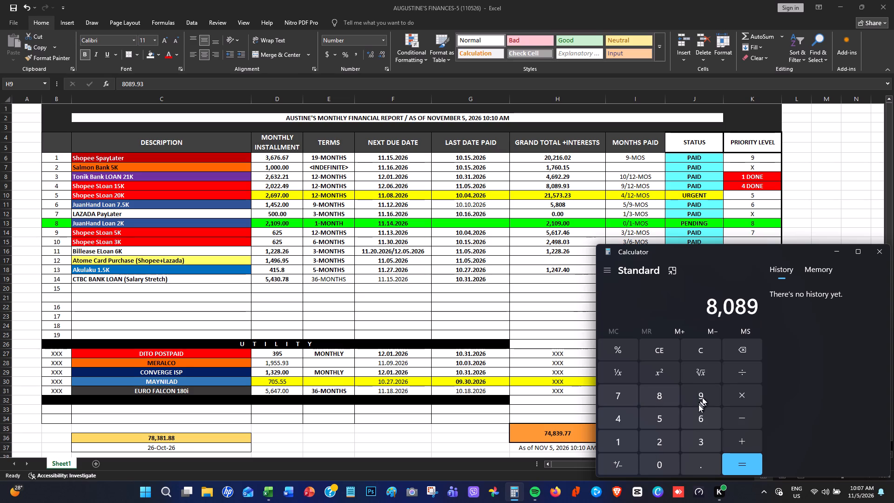
{"action": "left_click", "coordinate": [701, 464]}
{"action": "left_click", "coordinate": [705, 399]}
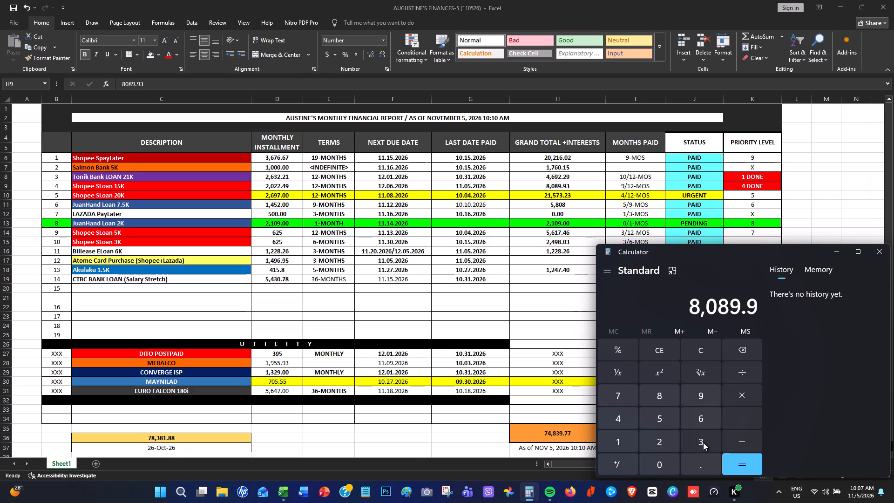
{"action": "left_click", "coordinate": [703, 442]}
{"action": "left_click", "coordinate": [749, 415]}
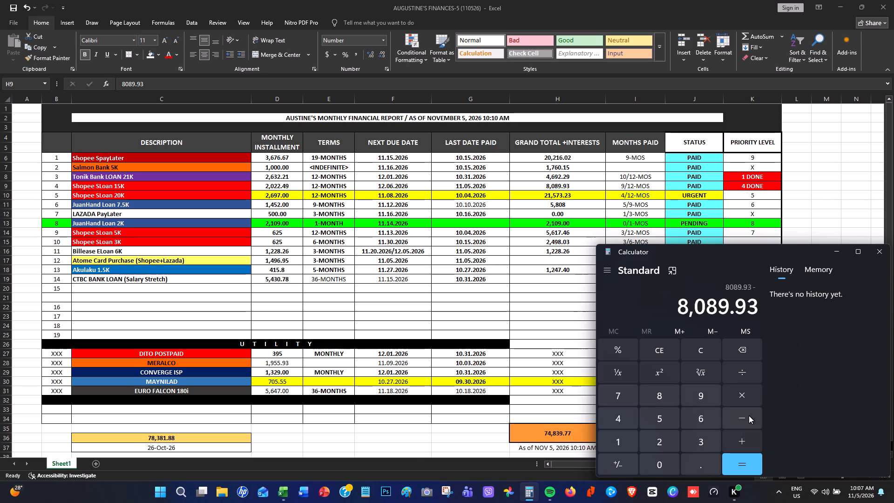
{"action": "left_click", "coordinate": [663, 436]}
{"action": "left_click", "coordinate": [662, 459]}
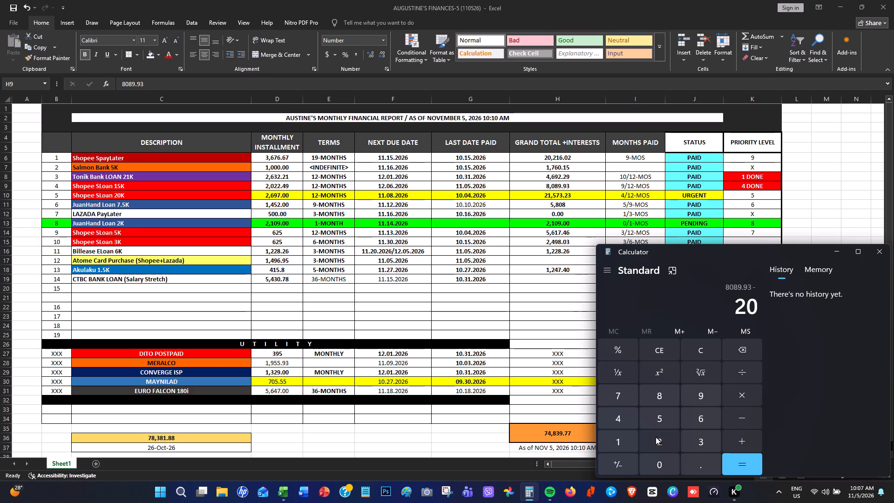
{"action": "double_click", "coordinate": [656, 437]}
{"action": "left_click", "coordinate": [698, 468]}
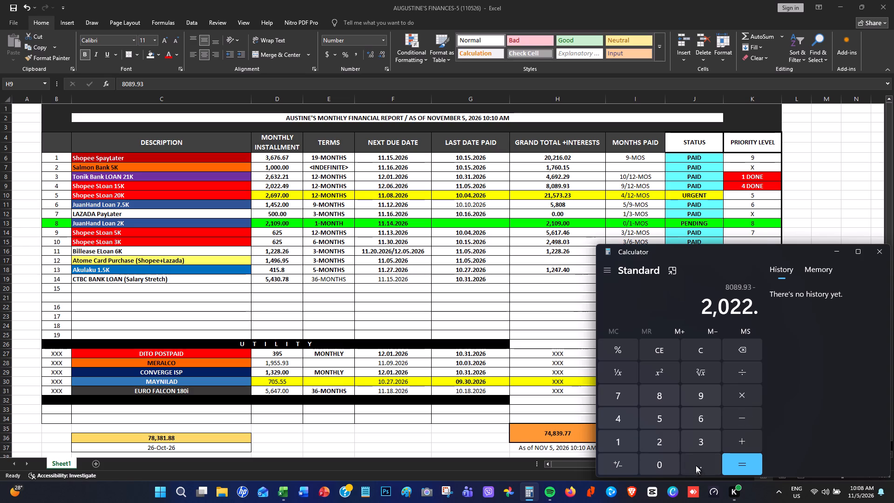
{"action": "left_click", "coordinate": [628, 417]}
{"action": "left_click", "coordinate": [703, 394]}
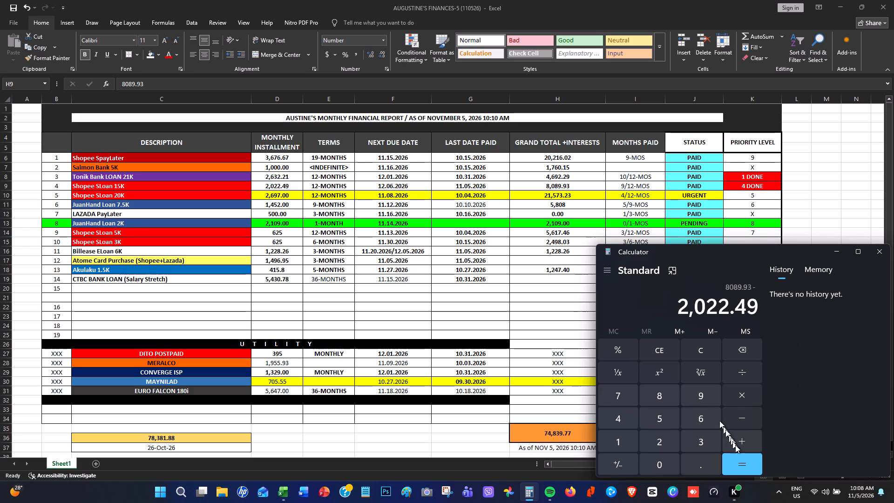
{"action": "left_click", "coordinate": [746, 464]}
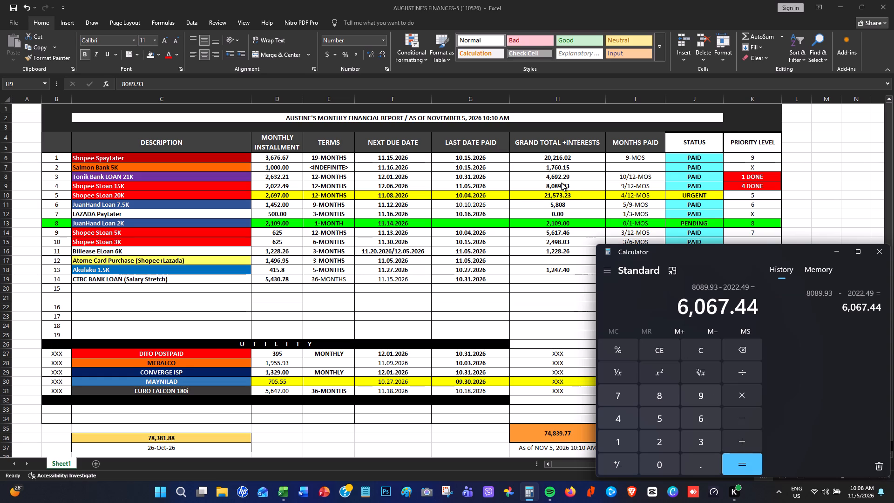
Back in Excel, set the grand total with interests of Shopee SLoan 15K to 6067.44.
{"action": "left_click", "coordinate": [561, 185]}
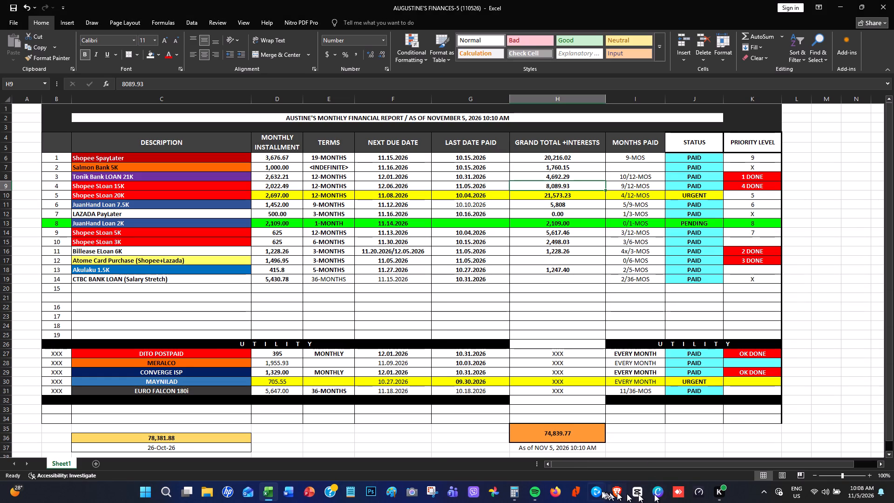
{"action": "left_click", "coordinate": [516, 495]}
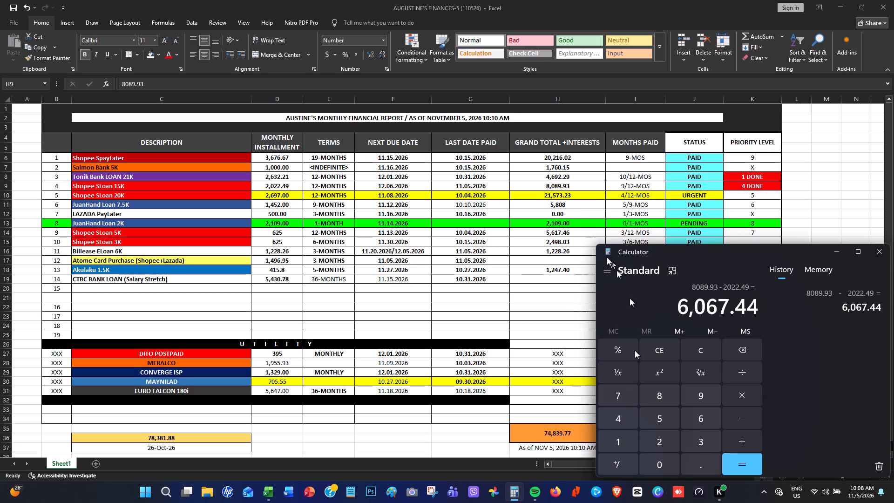
{"action": "left_click", "coordinate": [559, 186]}
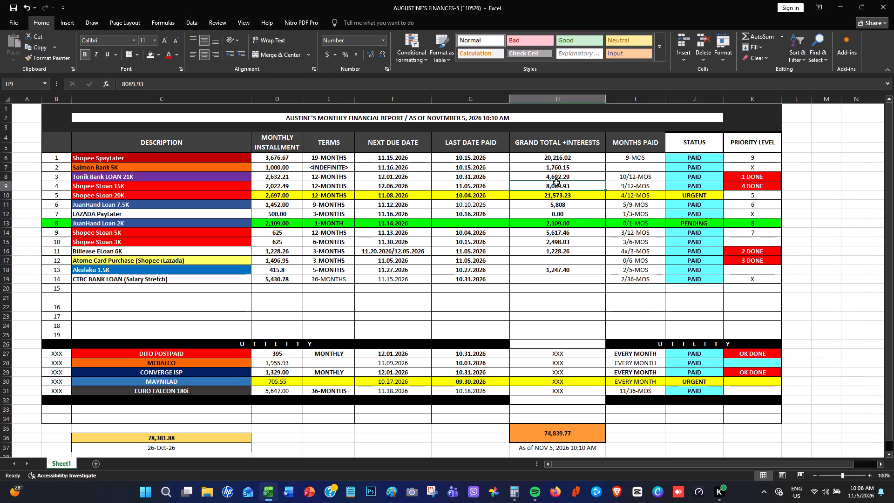
{"action": "type", "text": "6067."}
{"action": "type", "text": "44"}
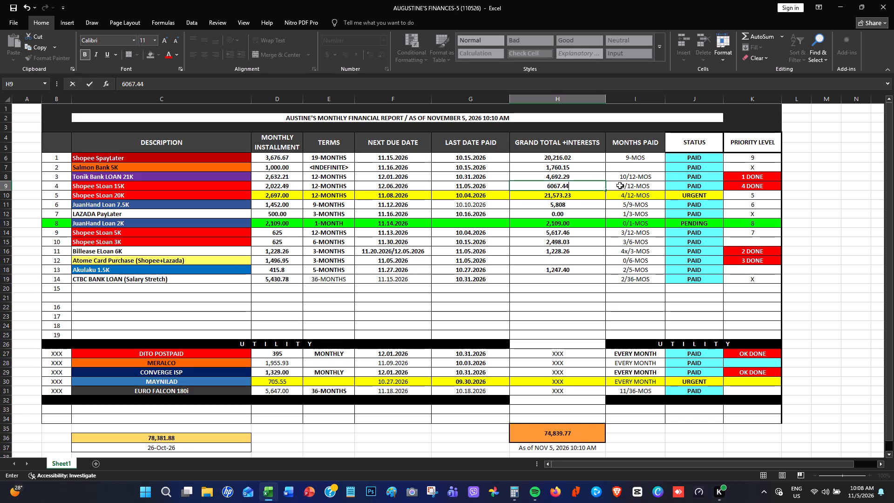
{"action": "left_click", "coordinate": [620, 185]}
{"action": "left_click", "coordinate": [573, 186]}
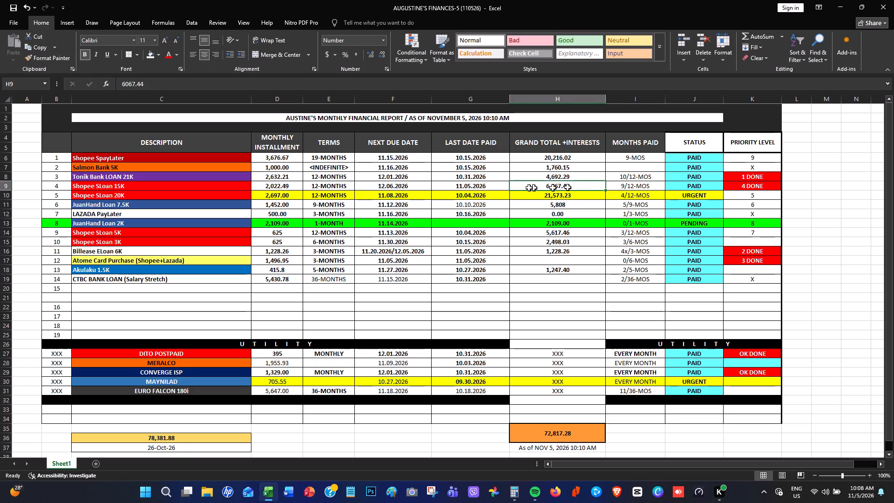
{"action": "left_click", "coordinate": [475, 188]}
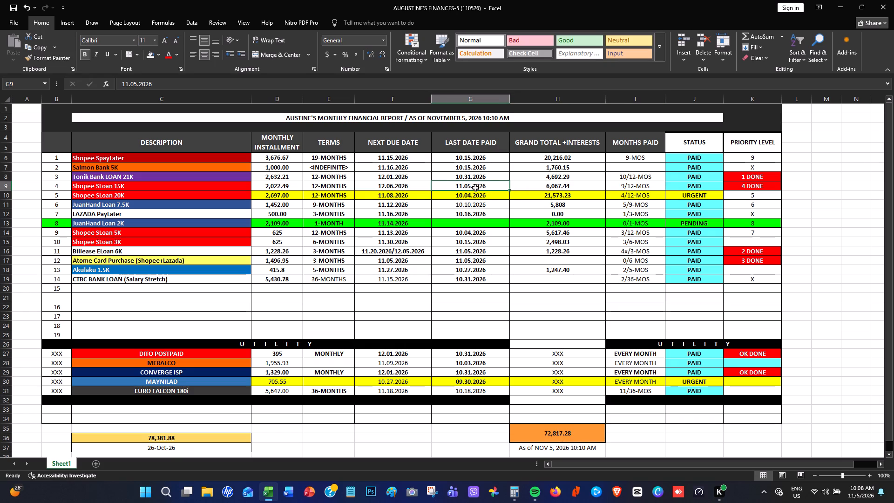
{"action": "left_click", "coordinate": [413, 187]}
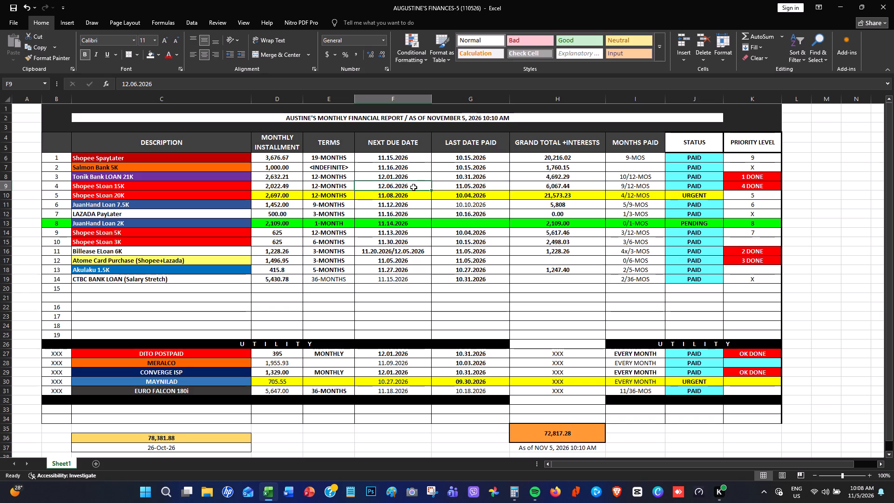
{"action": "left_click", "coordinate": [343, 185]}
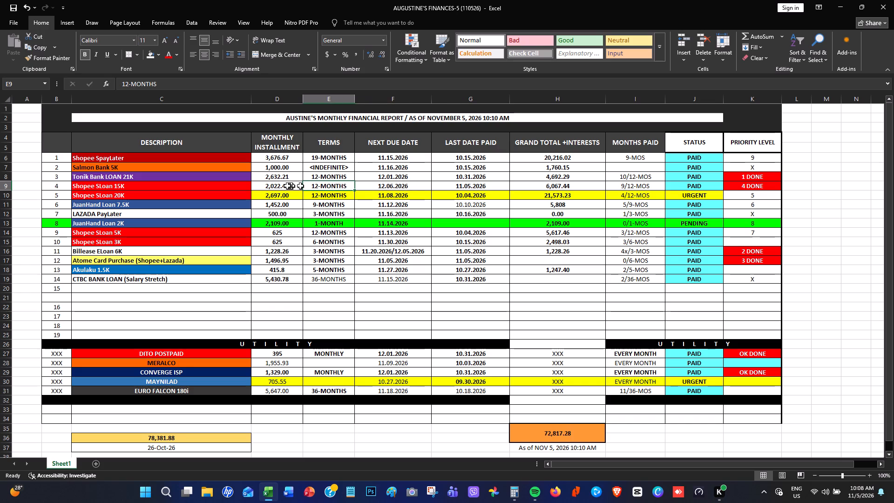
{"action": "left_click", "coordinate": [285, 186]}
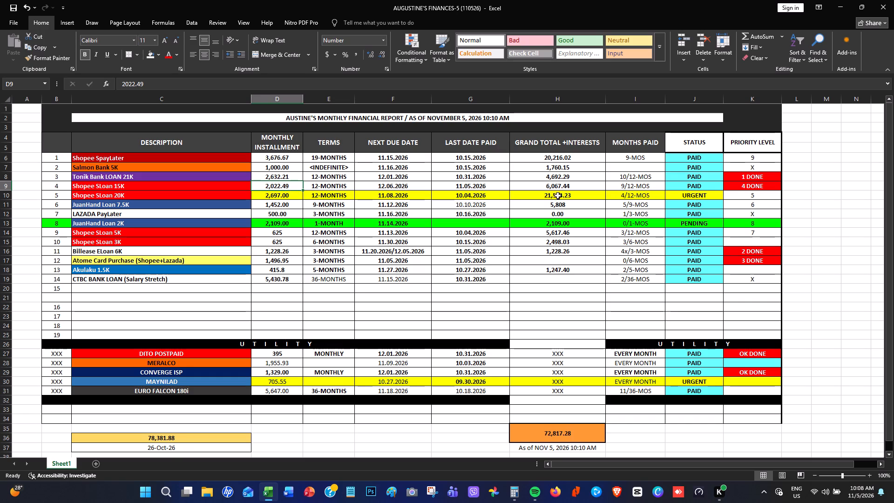
Set the months paid of Shopee SLoan 20K to 5/12-MOS.
{"action": "left_click", "coordinate": [636, 198]}
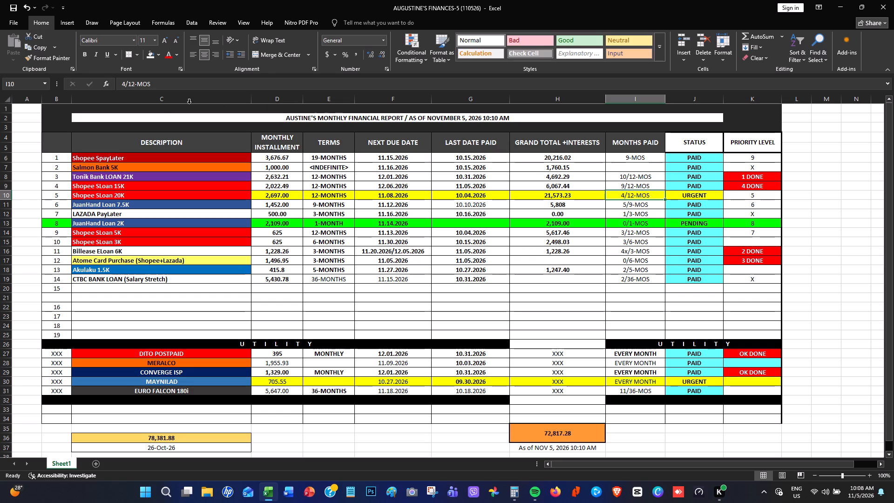
{"action": "left_click", "coordinate": [124, 82]}
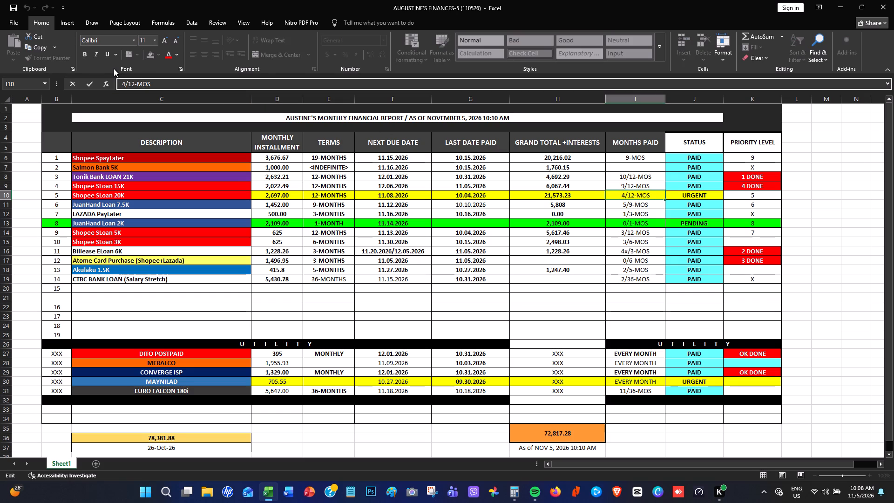
{"action": "key", "text": "BackSpace"}
{"action": "key", "text": "5"}
{"action": "left_click", "coordinate": [690, 197]}
Copy the PAID status of Shopee SLoan 15K onto the status of Shopee SLoan 20K.
{"action": "left_click", "coordinate": [693, 185]}
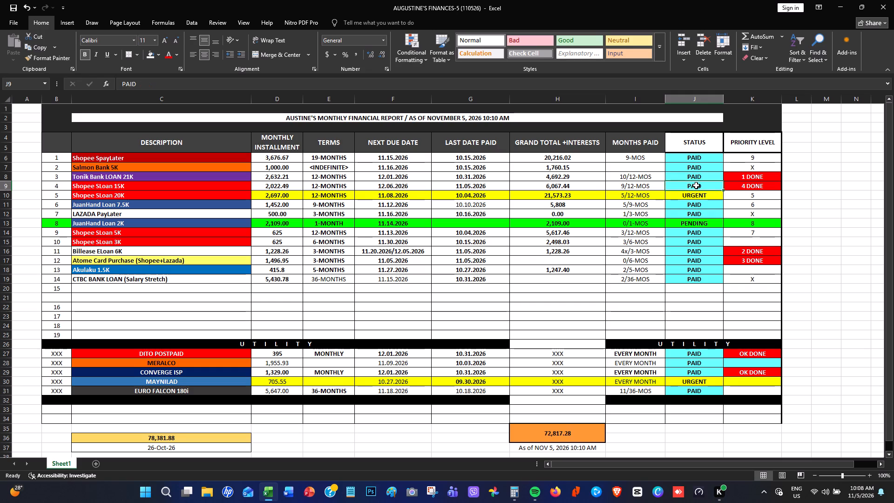
{"action": "key", "text": "ctrl+c"}
{"action": "left_click", "coordinate": [703, 197]}
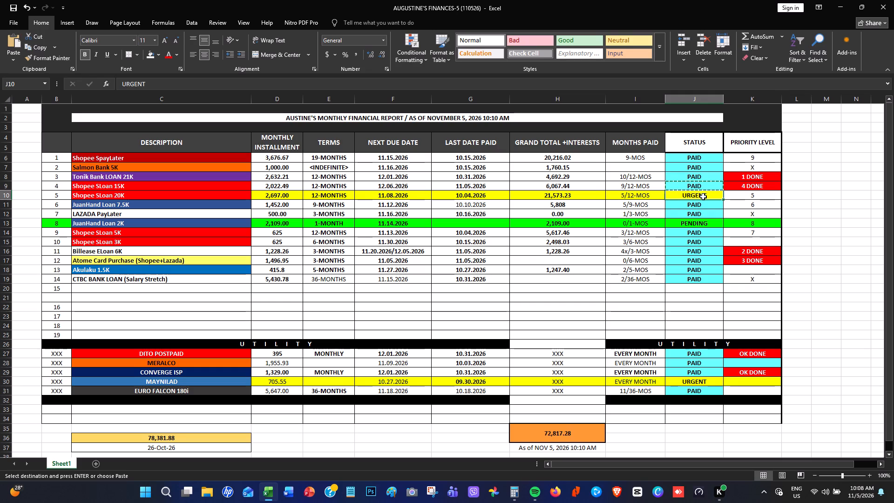
{"action": "key", "text": "ctrl+v"}
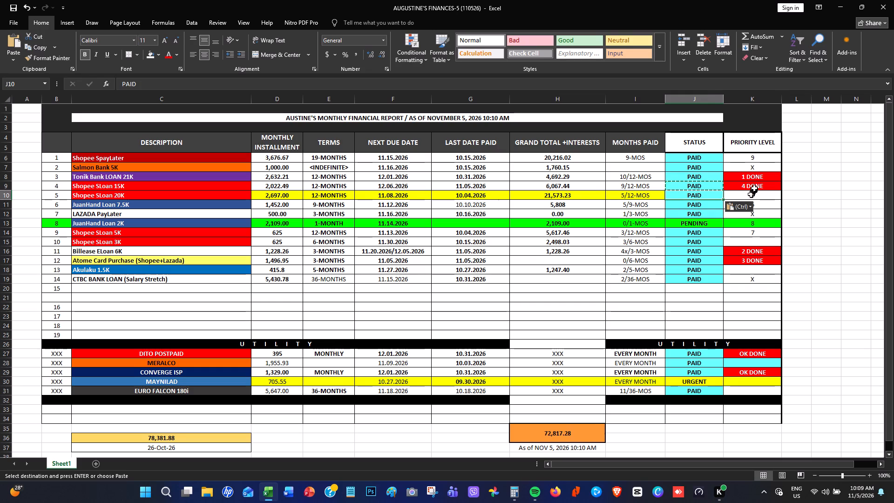
Copy the priority level cell of Shopee SLoan 15K to Shopee SLoan 20K and change the copy to 5 DONE.
{"action": "left_click", "coordinate": [755, 188]}
{"action": "key", "text": "ctrl+c"}
{"action": "left_click", "coordinate": [758, 196]}
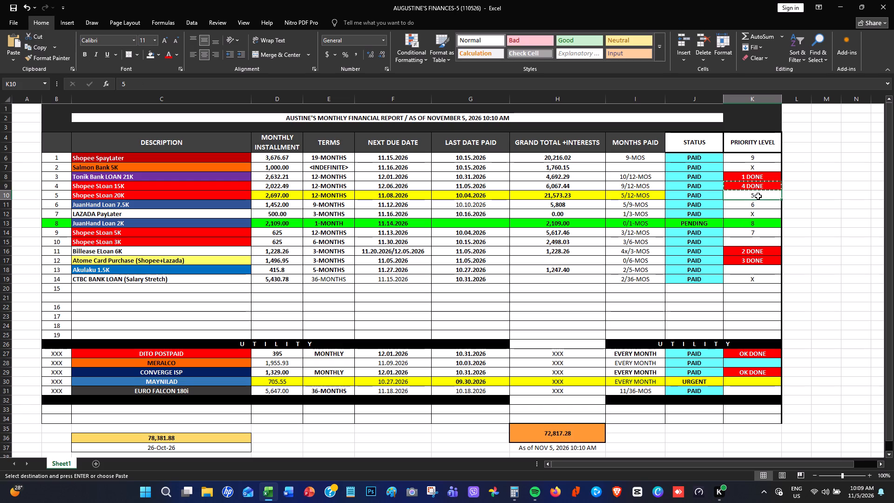
{"action": "key", "text": "ctrl+v"}
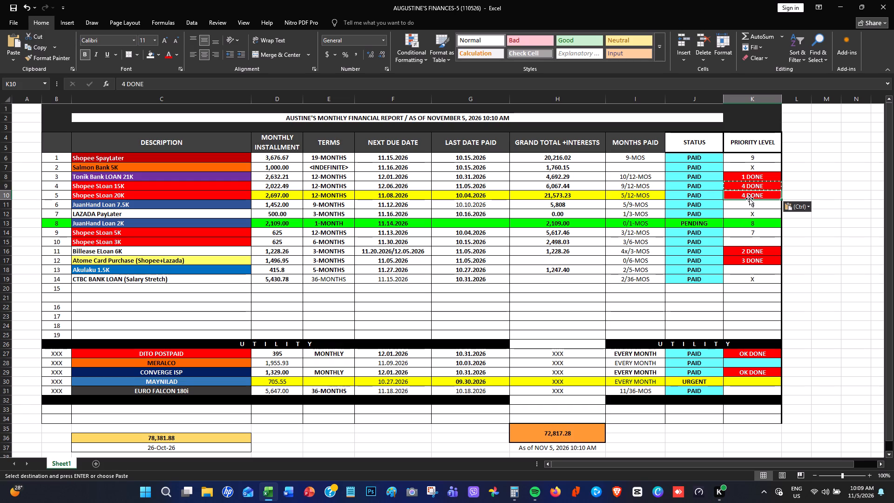
{"action": "double_click", "coordinate": [746, 198]}
{"action": "double_click", "coordinate": [745, 195]}
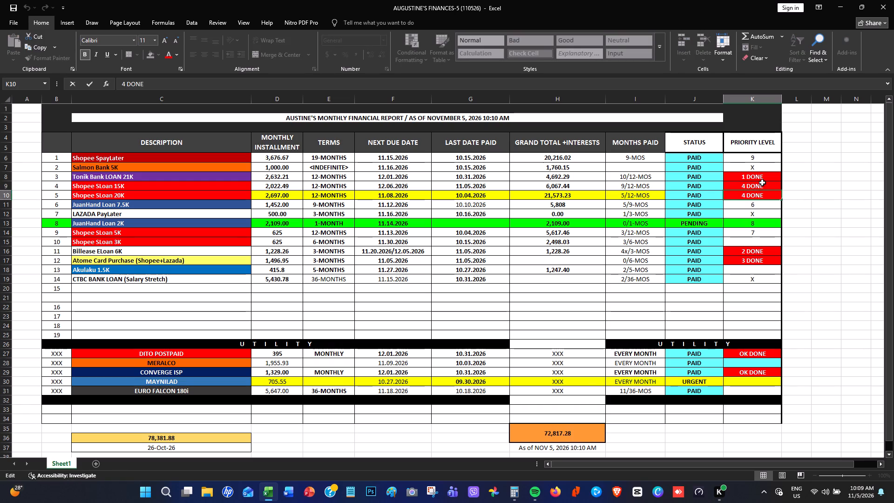
{"action": "key", "text": "BackSpace"}
{"action": "key", "text": "5"}
Remove the yellow highlight from the Shopee SLoan 20K row, from its monthly installment through its months paid.
{"action": "left_click_drag", "start_coordinate": [644, 194], "coordinate": [534, 195]}
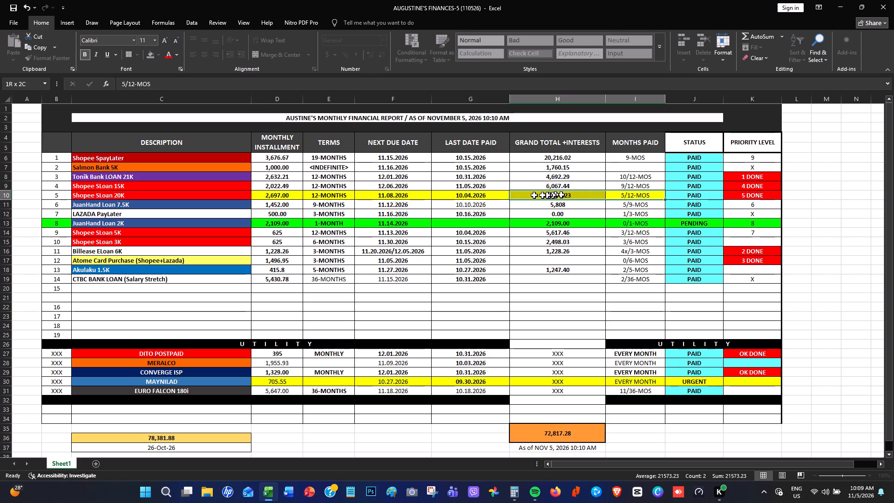
{"action": "left_click_drag", "start_coordinate": [534, 195], "coordinate": [278, 199]}
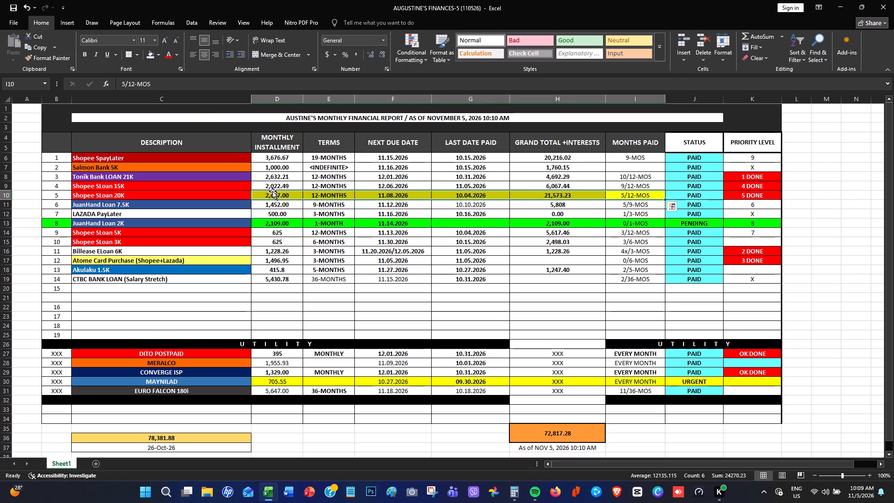
{"action": "left_click", "coordinate": [151, 57]}
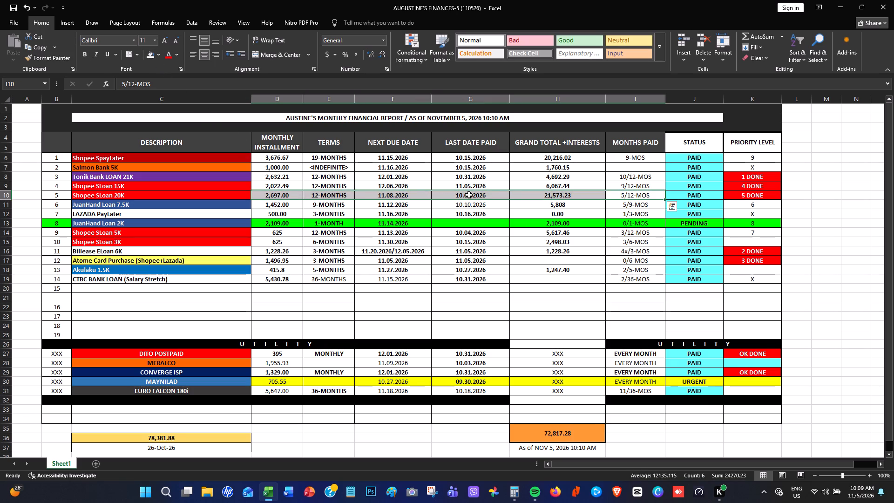
Set the next due date of Shopee SLoan 20K to 12.08.2026.
{"action": "double_click", "coordinate": [385, 196]}
{"action": "key", "text": "BackSpace"}
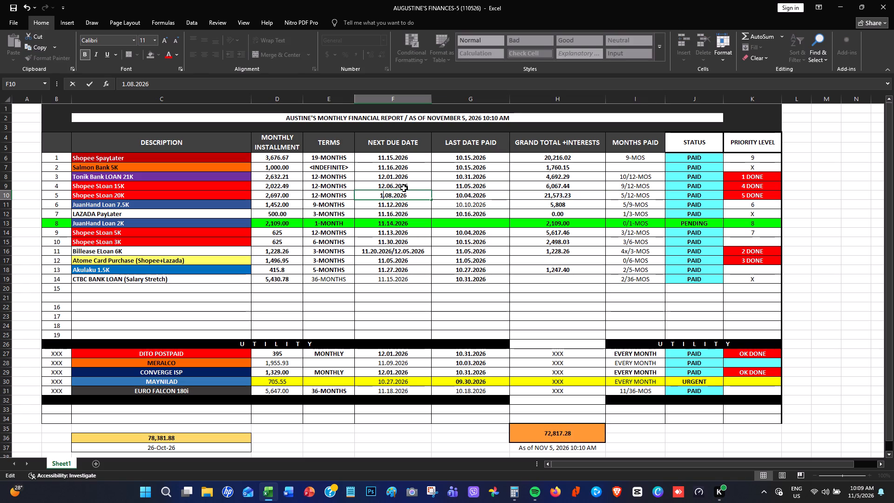
{"action": "key", "text": "2"}
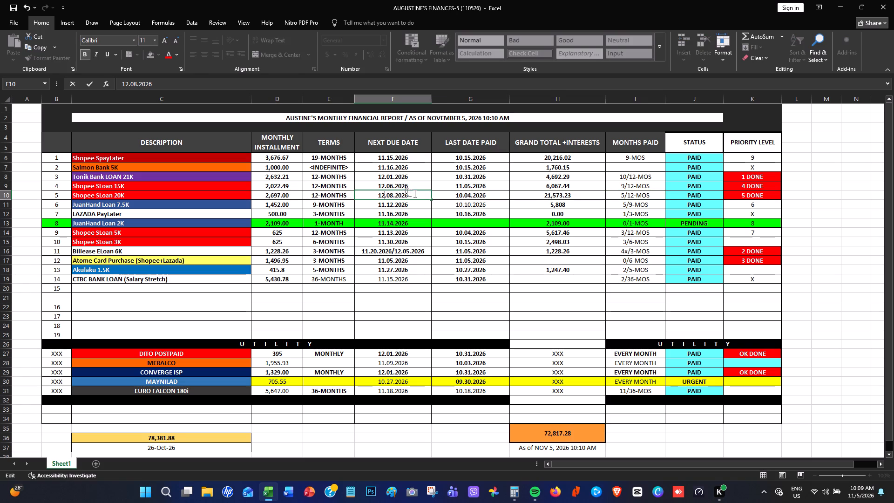
{"action": "left_click", "coordinate": [464, 195]}
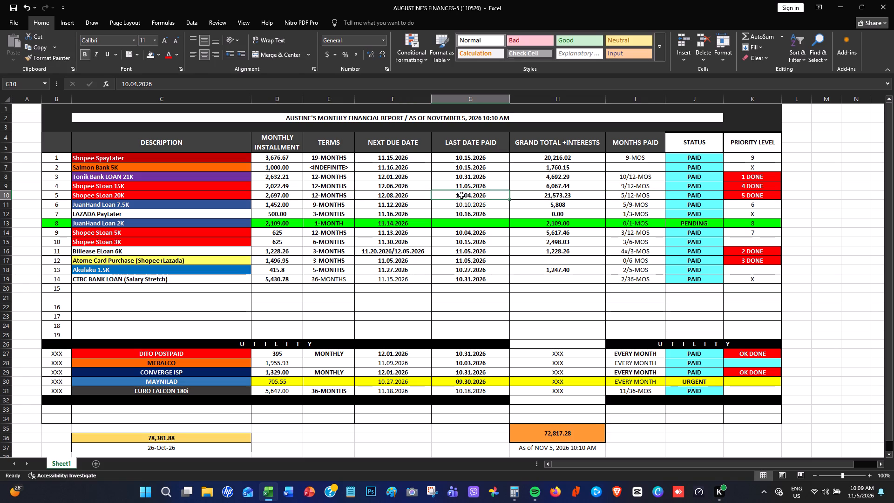
Copy the last date paid of Shopee SLoan 15K, 11.05.2026, to the last date paid of Shopee SLoan 20K.
{"action": "left_click", "coordinate": [475, 186]}
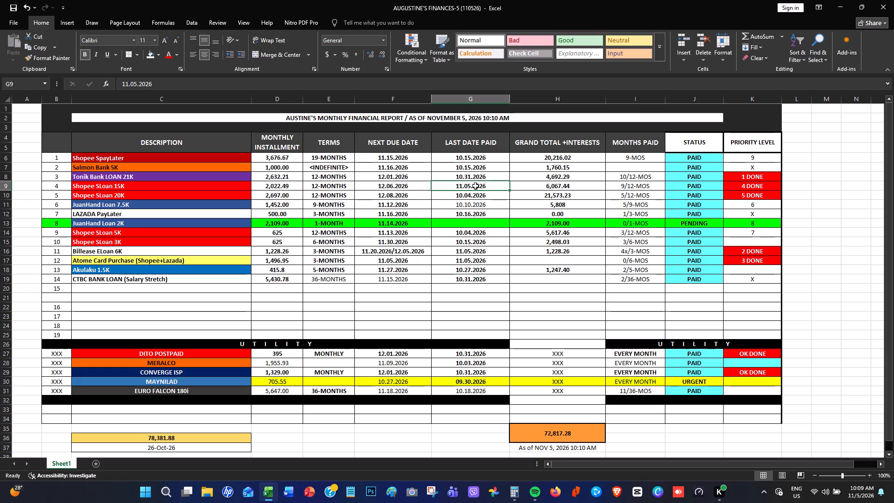
{"action": "key", "text": "ctrl+c"}
{"action": "left_click", "coordinate": [478, 196]}
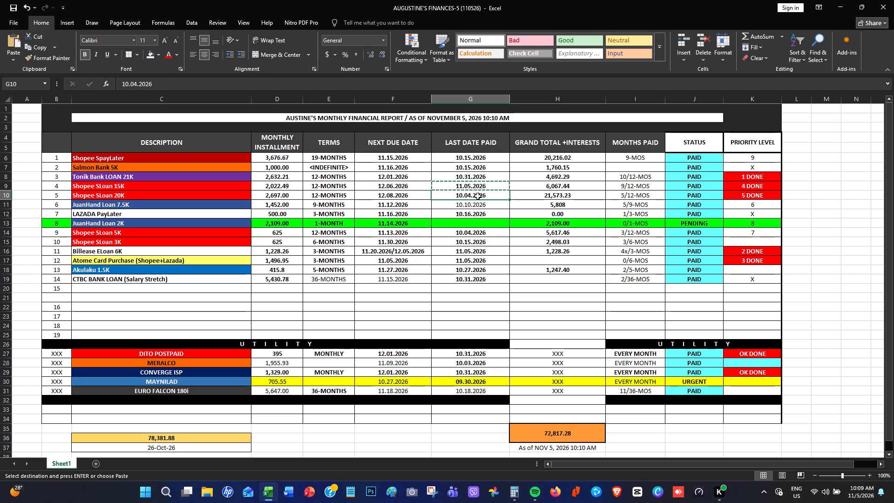
{"action": "key", "text": "ctrl+v"}
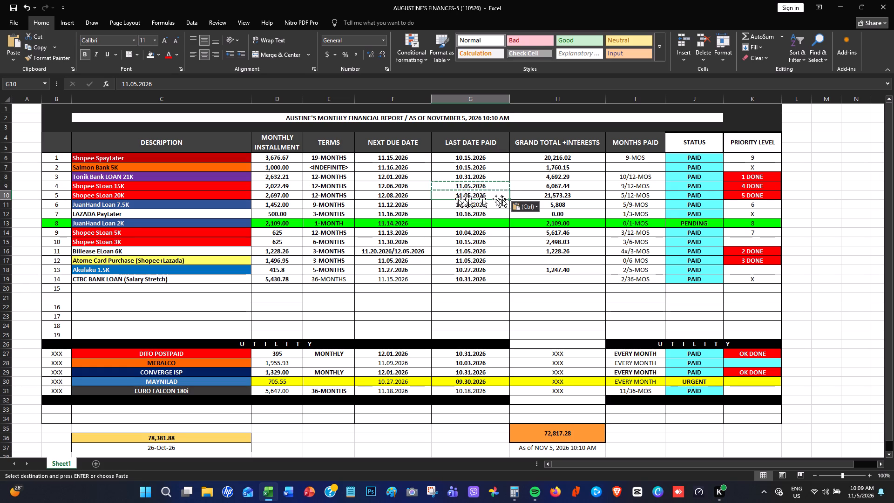
Switch to Calculator and subtract the 2697 monthly installment from the 21573.23 grand total of Shopee SLoan 20K.
{"action": "left_click", "coordinate": [537, 197]}
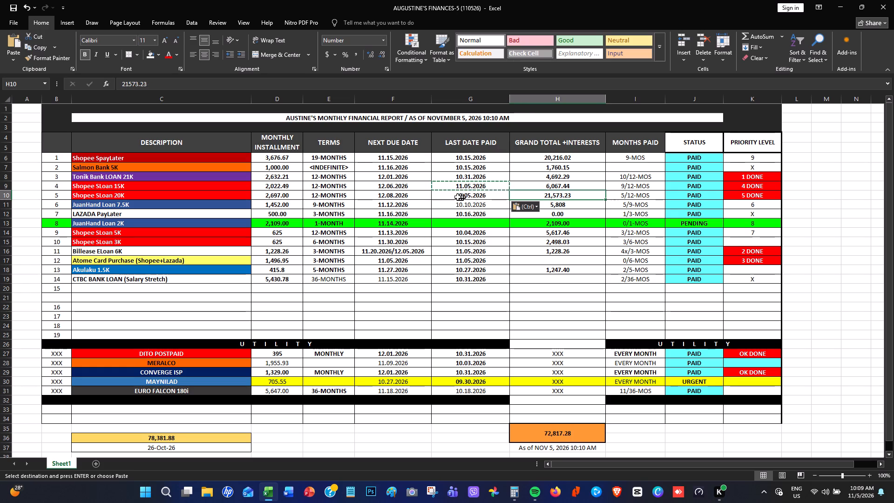
{"action": "left_click", "coordinate": [458, 197]}
{"action": "left_click", "coordinate": [557, 197]}
{"action": "left_click", "coordinate": [515, 496]}
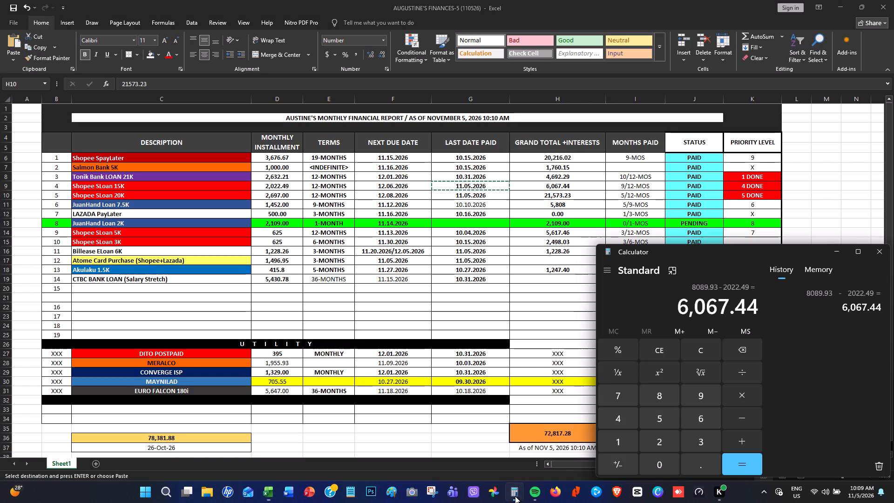
{"action": "left_click", "coordinate": [656, 351]}
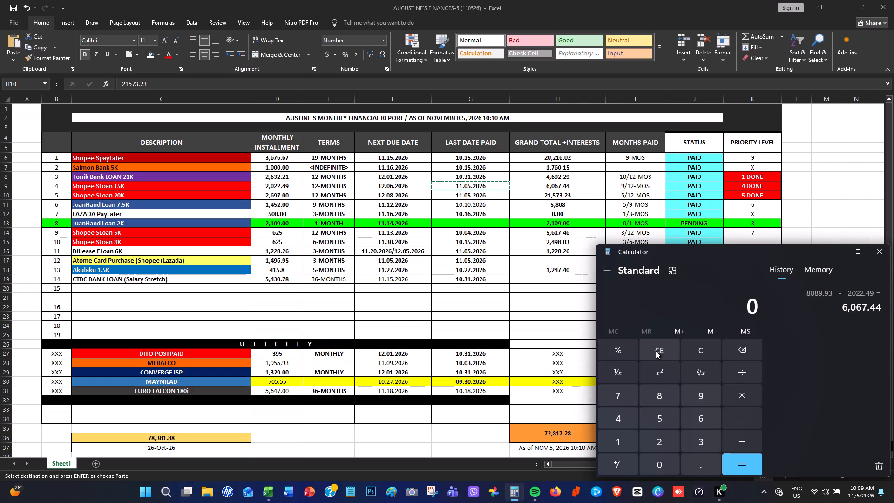
{"action": "left_click", "coordinate": [658, 441]}
{"action": "left_click", "coordinate": [625, 441]}
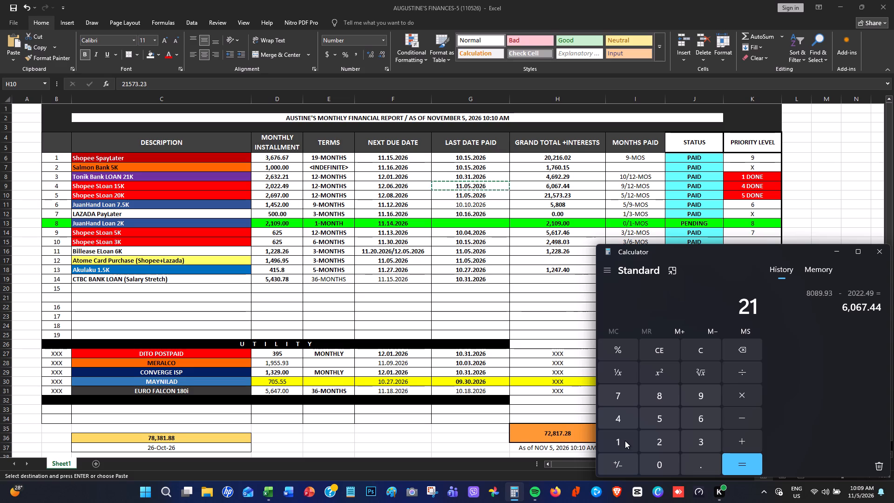
{"action": "left_click", "coordinate": [660, 421]}
{"action": "left_click", "coordinate": [629, 395]}
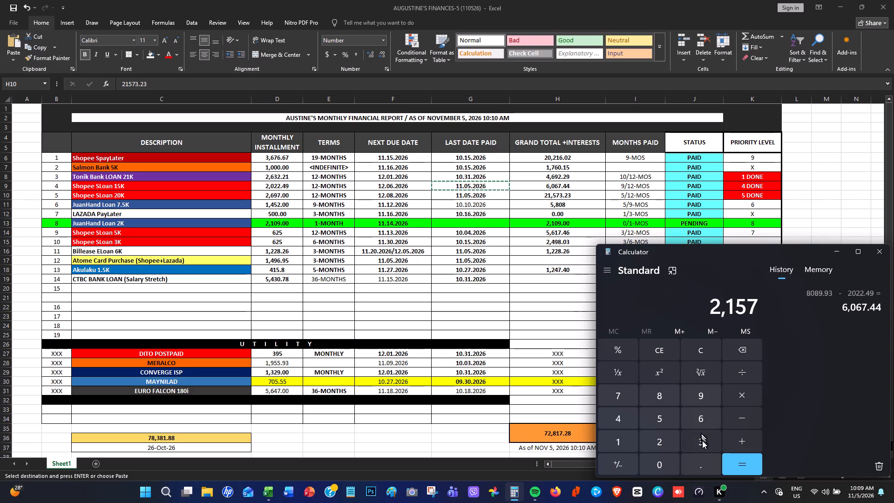
{"action": "left_click", "coordinate": [702, 441]}
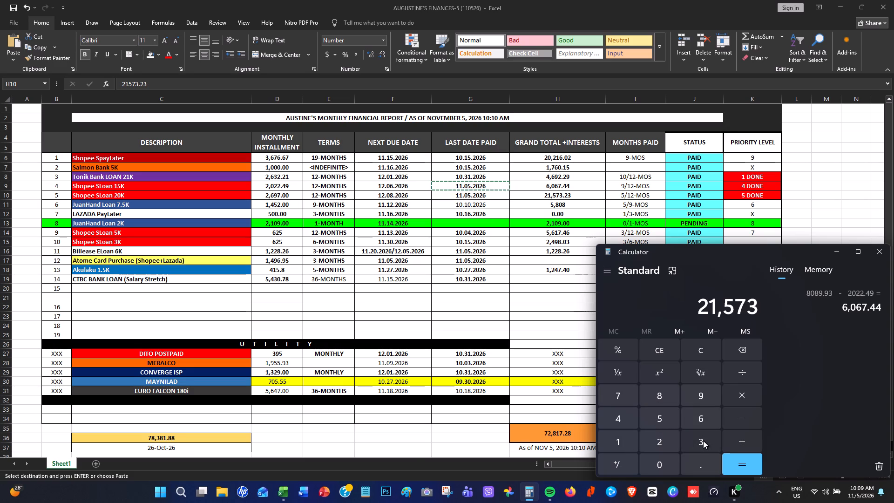
{"action": "left_click", "coordinate": [708, 468]}
{"action": "left_click", "coordinate": [669, 441]}
{"action": "left_click", "coordinate": [697, 443]}
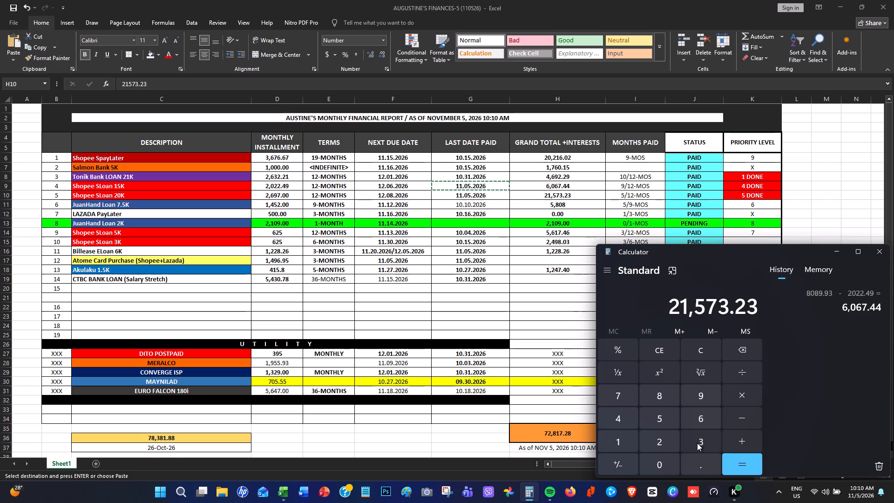
{"action": "left_click", "coordinate": [740, 416]}
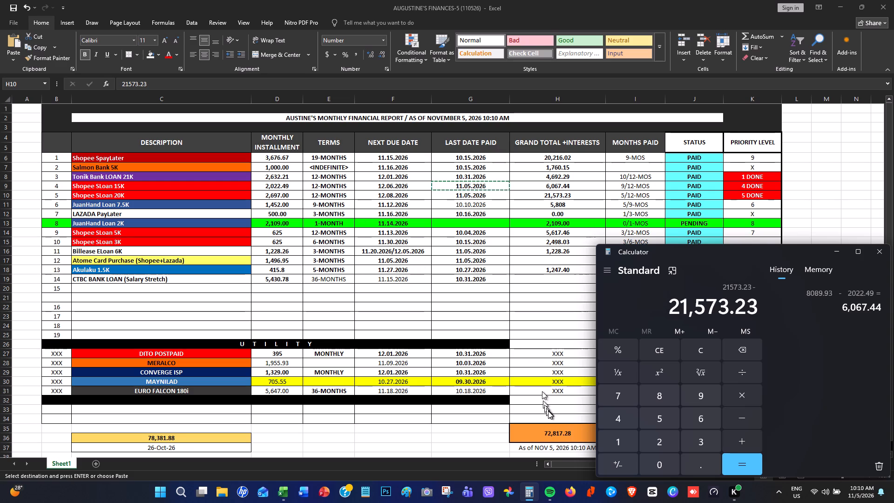
{"action": "left_click", "coordinate": [659, 438]}
{"action": "left_click", "coordinate": [700, 419]}
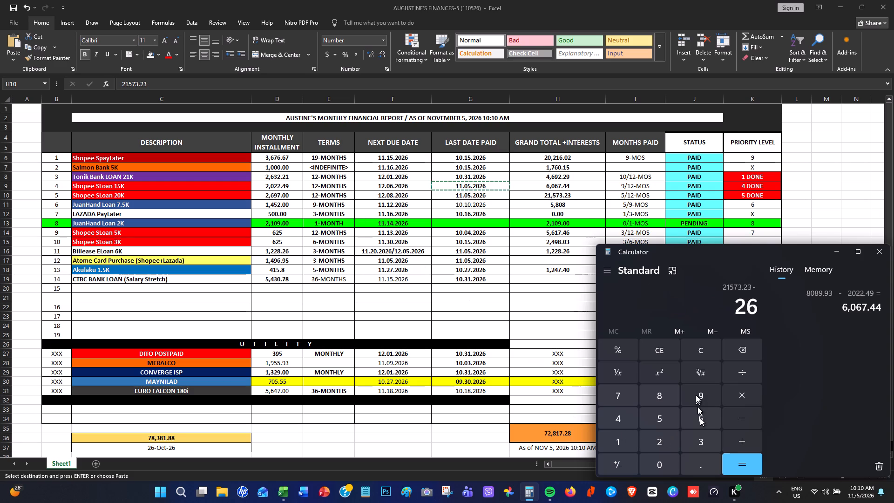
{"action": "left_click", "coordinate": [699, 393]}
{"action": "left_click", "coordinate": [625, 394]}
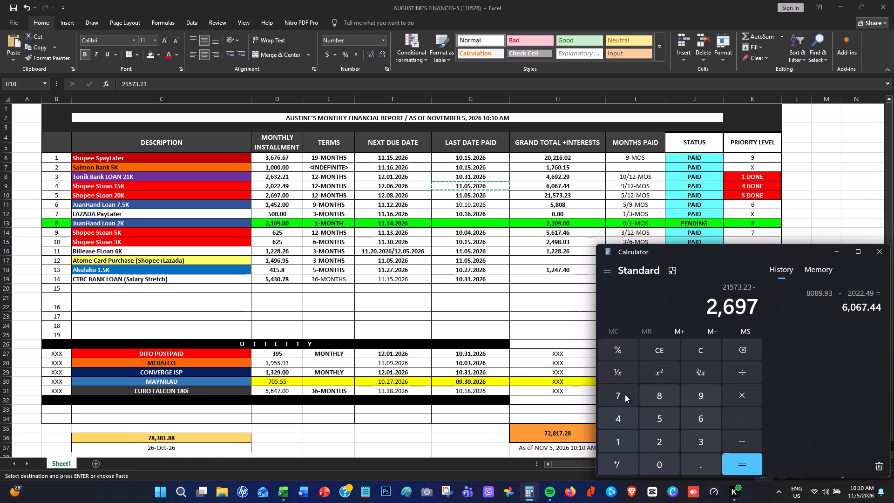
{"action": "left_click", "coordinate": [746, 465]}
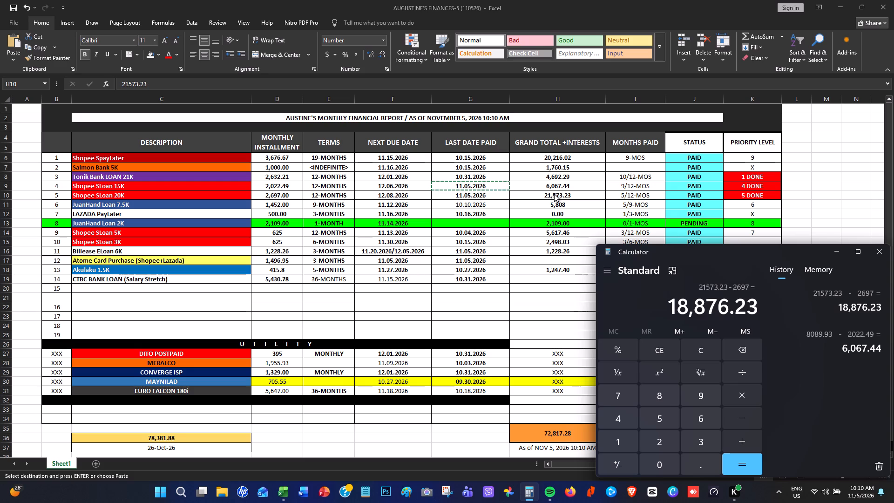
Back in Excel, set the grand total plus interests of Shopee SLoan 20K to 18876.23.
{"action": "left_click", "coordinate": [554, 194]}
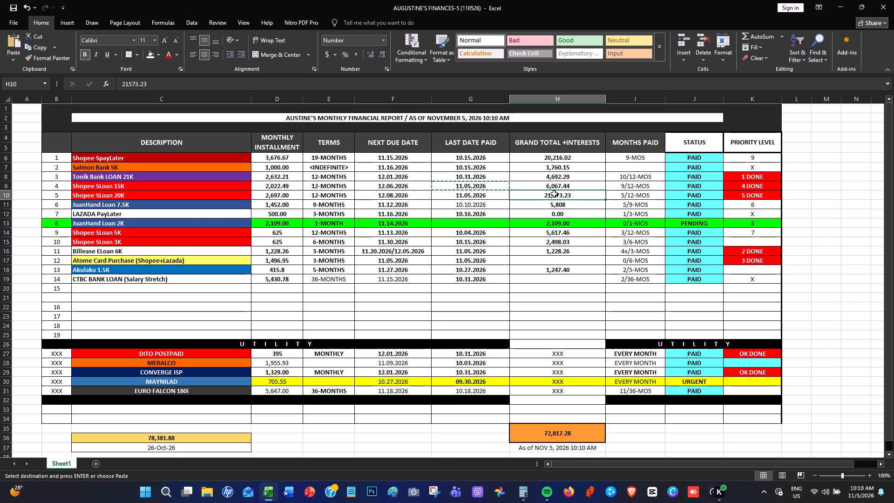
{"action": "key", "text": "1"}
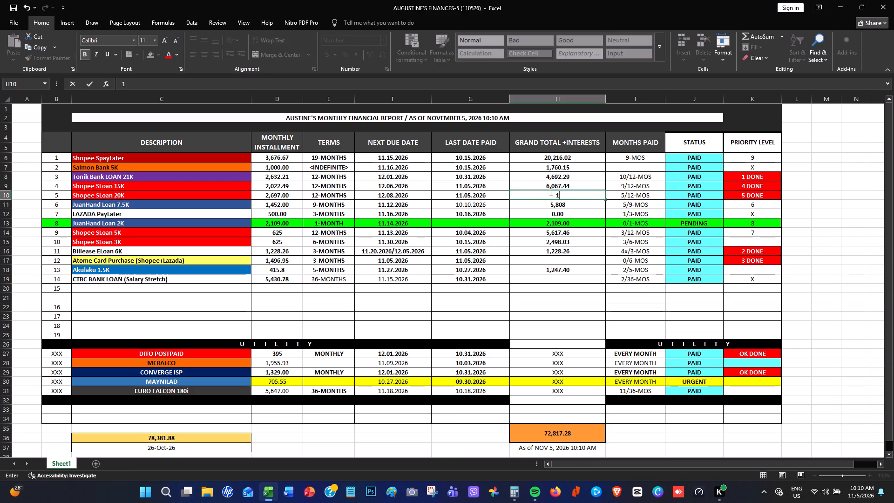
{"action": "key", "text": "8"}
{"action": "type", "text": "87"}
{"action": "key", "text": "6"}
{"action": "left_click", "coordinate": [557, 236]}
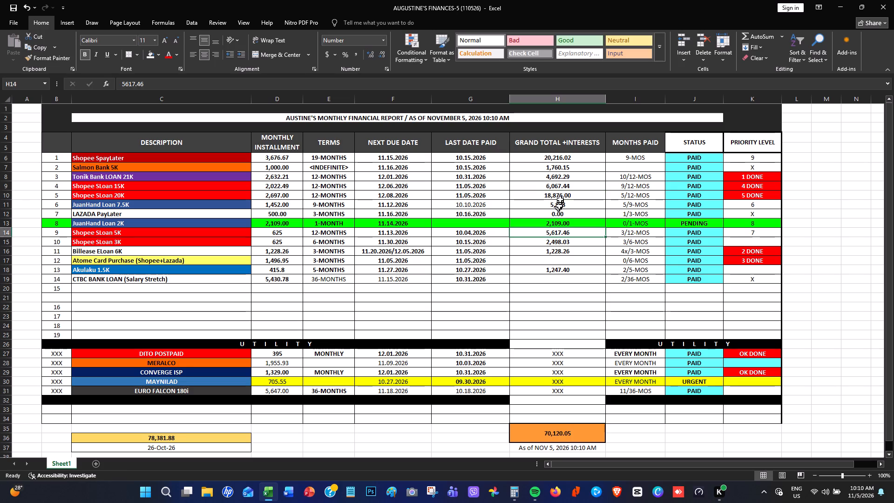
{"action": "left_click", "coordinate": [561, 199]}
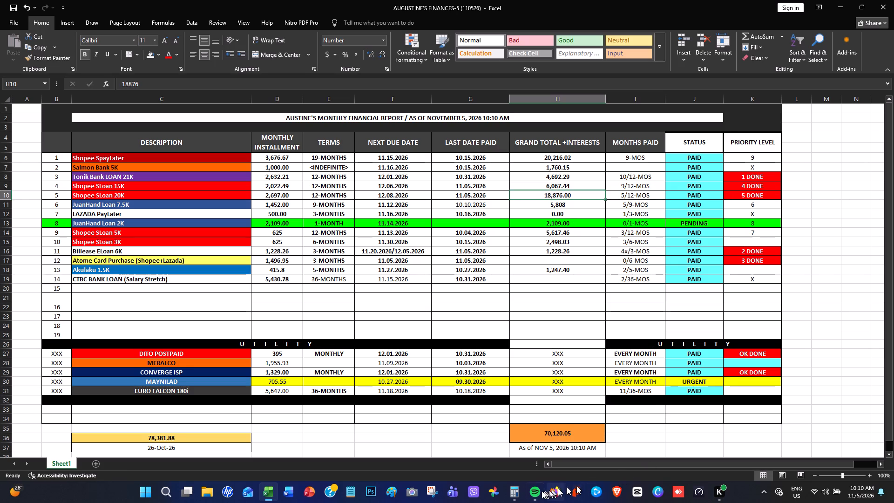
{"action": "left_click", "coordinate": [516, 493]}
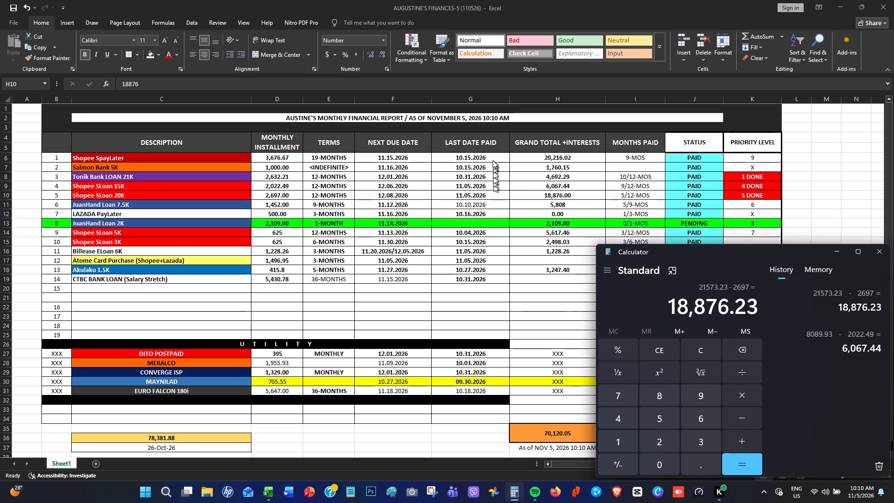
{"action": "left_click", "coordinate": [555, 191]}
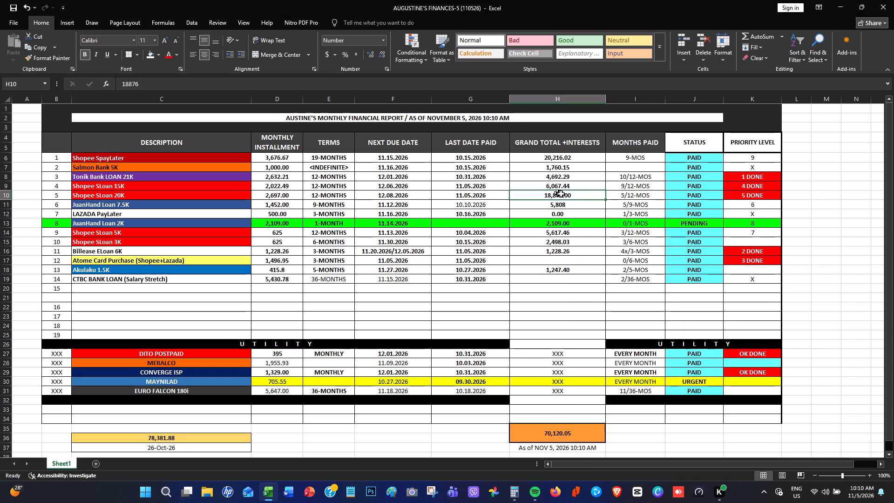
{"action": "double_click", "coordinate": [574, 193]}
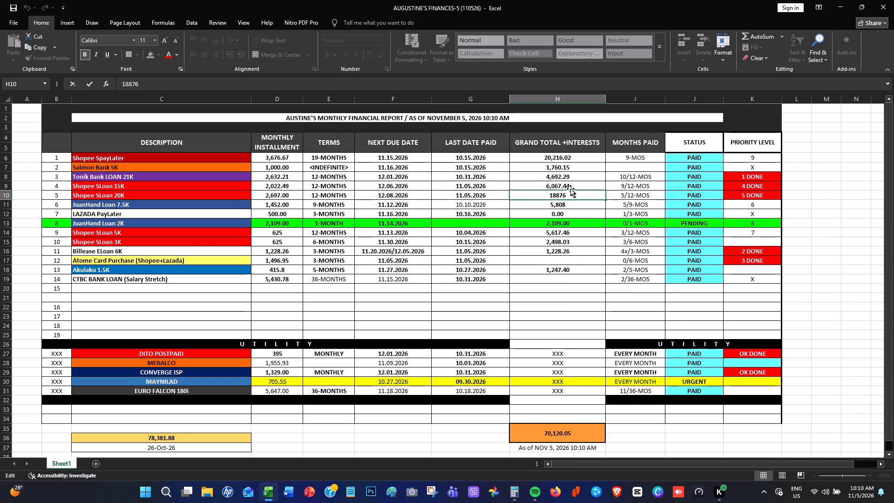
{"action": "type", "text": ".23"}
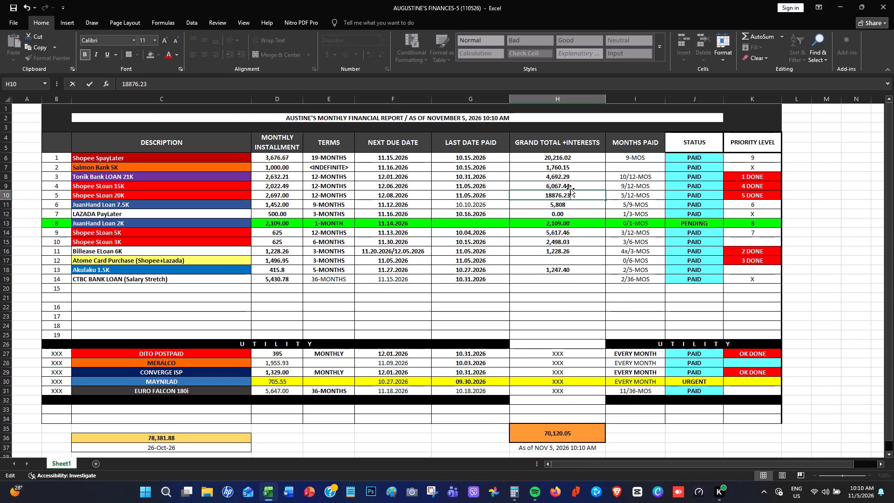
{"action": "left_click", "coordinate": [581, 212]}
{"action": "left_click", "coordinate": [576, 197]}
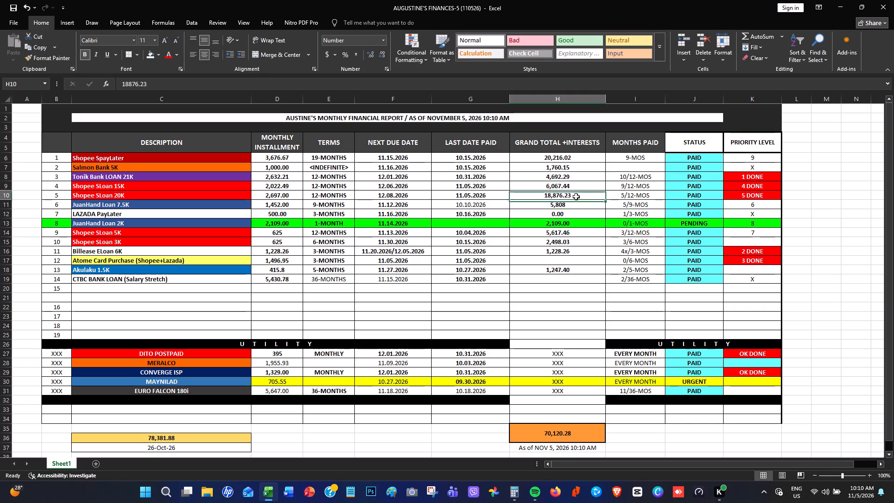
Set the months paid of Shopee SLoan 20K to 6/12-MOS.
{"action": "left_click", "coordinate": [630, 196]}
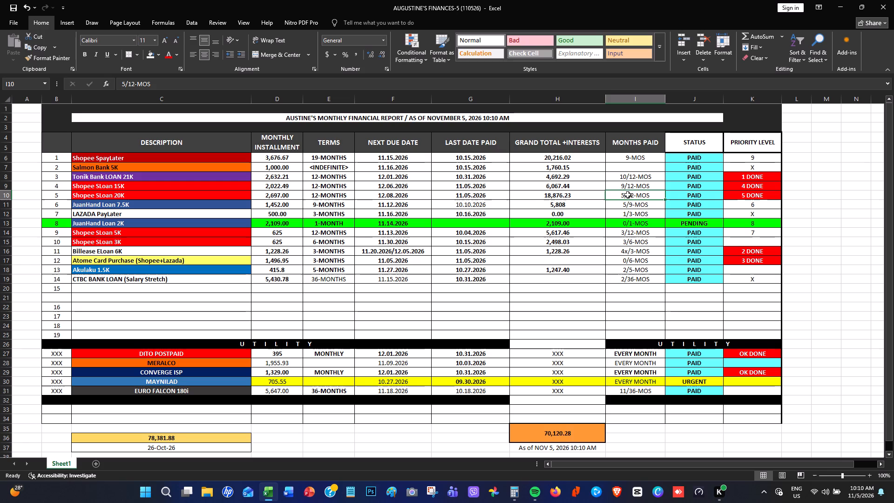
{"action": "double_click", "coordinate": [628, 195]}
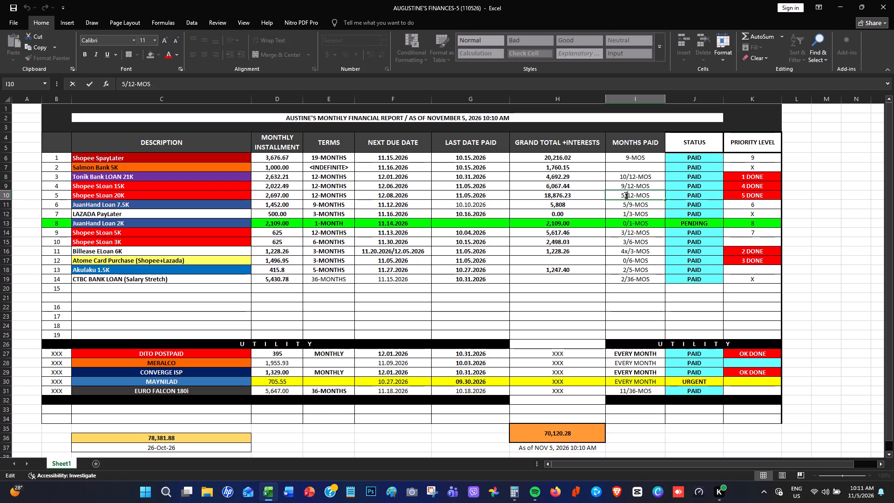
{"action": "left_click", "coordinate": [625, 195]}
{"action": "key", "text": "BackSpace"}
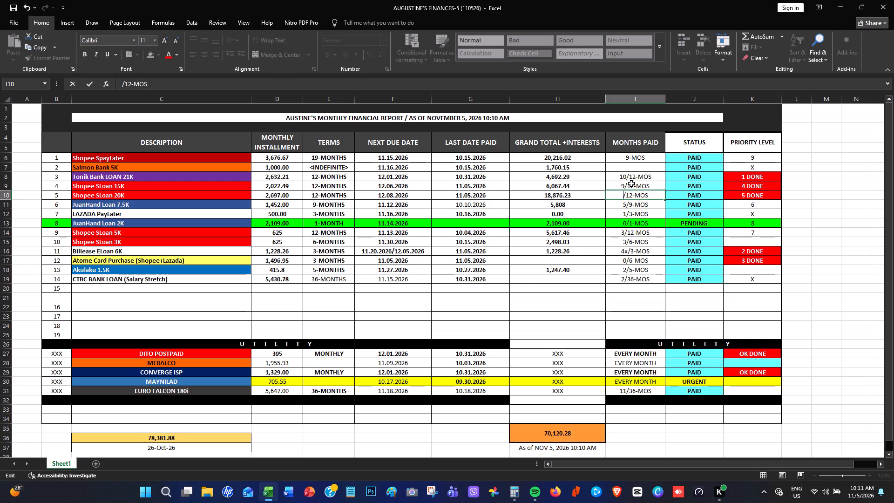
{"action": "key", "text": "6"}
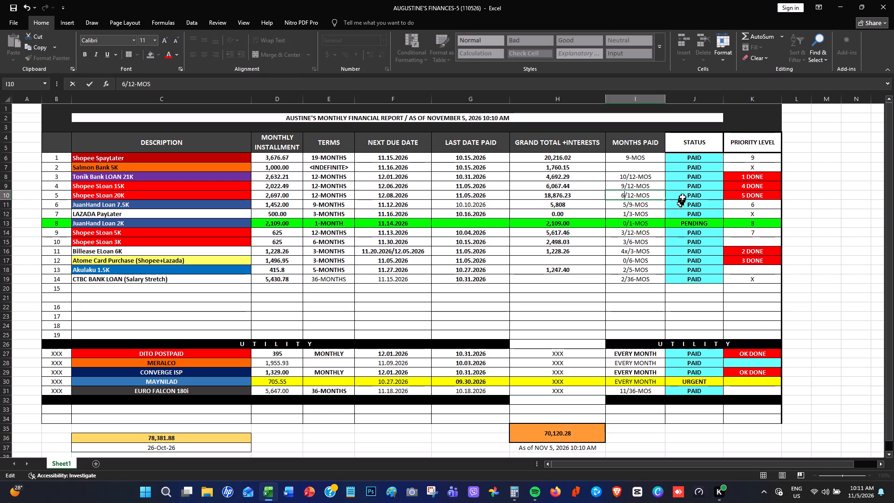
{"action": "left_click", "coordinate": [683, 197]}
{"action": "left_click", "coordinate": [578, 197]}
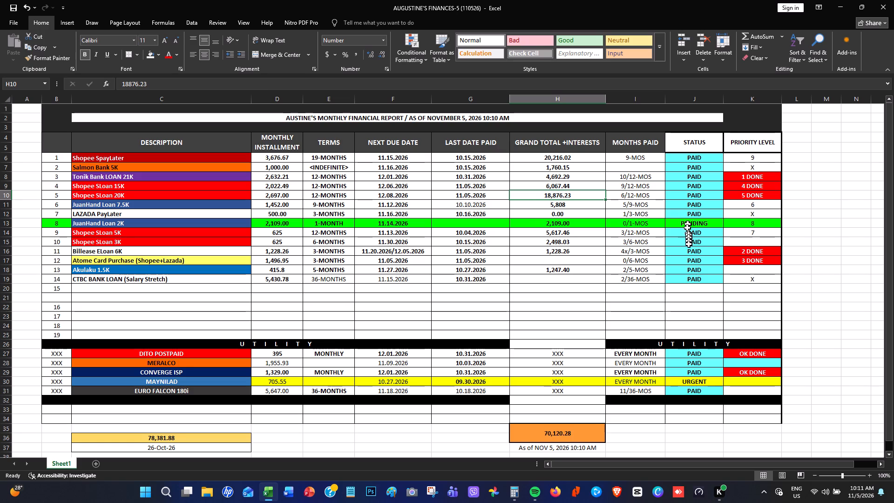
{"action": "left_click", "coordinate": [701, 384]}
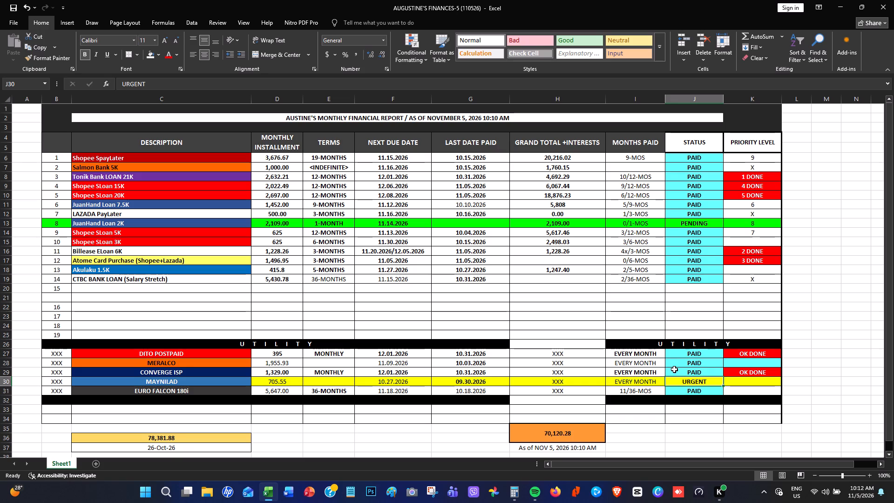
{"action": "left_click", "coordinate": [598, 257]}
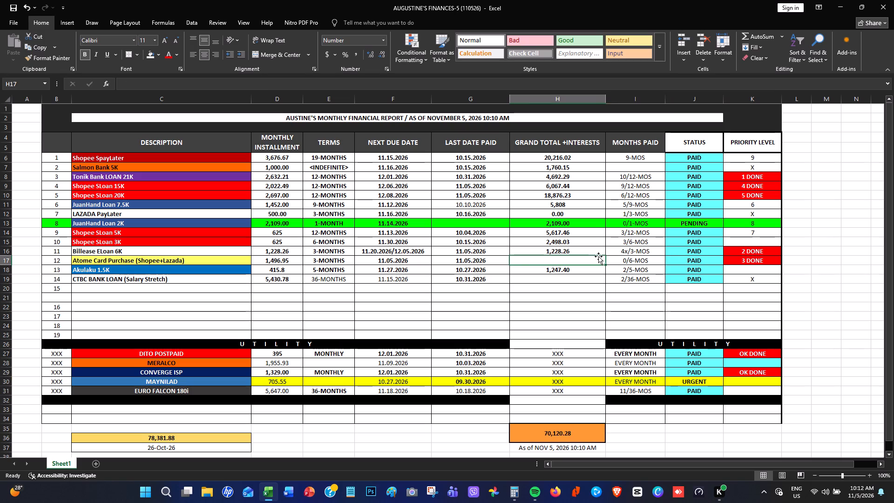
Save the updated financial report workbook under its existing name.
{"action": "left_click", "coordinate": [11, 22]}
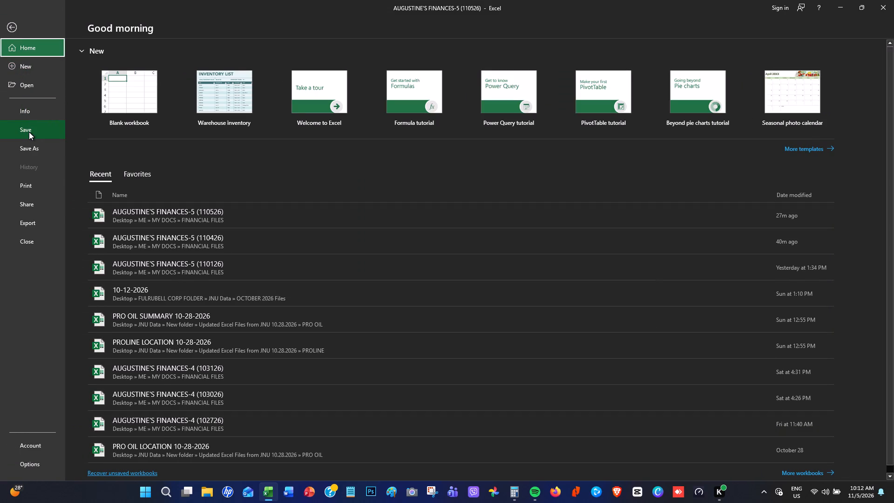
{"action": "left_click", "coordinate": [29, 132]}
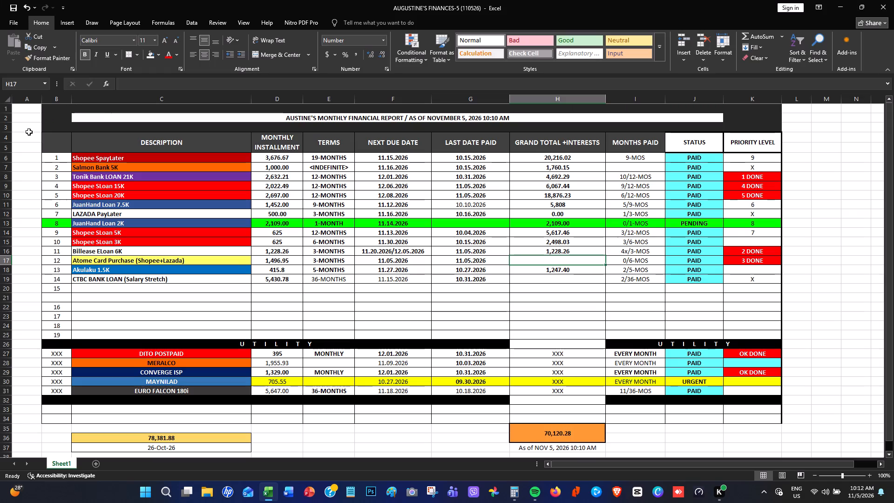
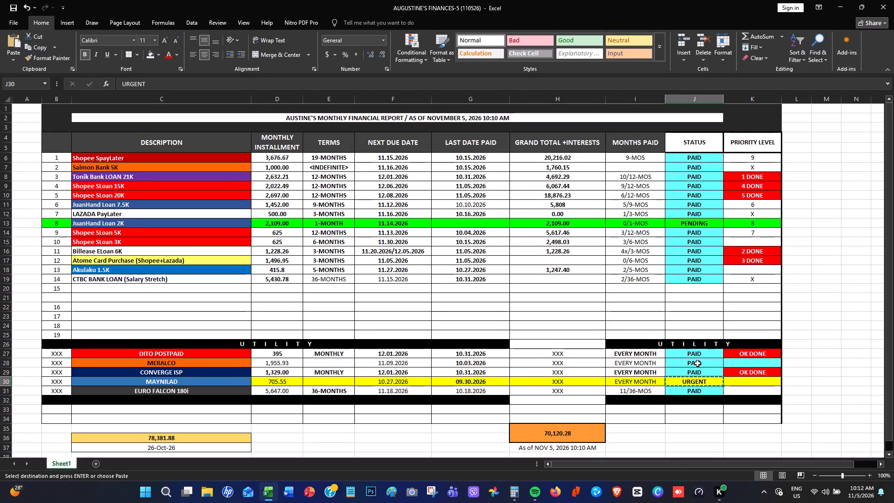
Set the MERALCO status to URGENT using the status copied from MAYNILAD.
{"action": "left_click", "coordinate": [698, 363]}
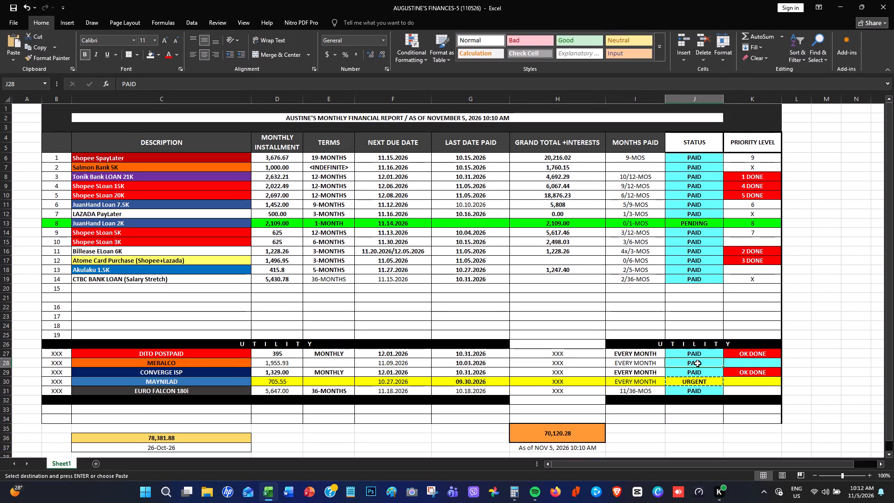
{"action": "key", "text": "ctrl+v"}
Fill the MERALCO row with yellow from its monthly installment through its months paid.
{"action": "left_click_drag", "start_coordinate": [649, 363], "coordinate": [453, 358]}
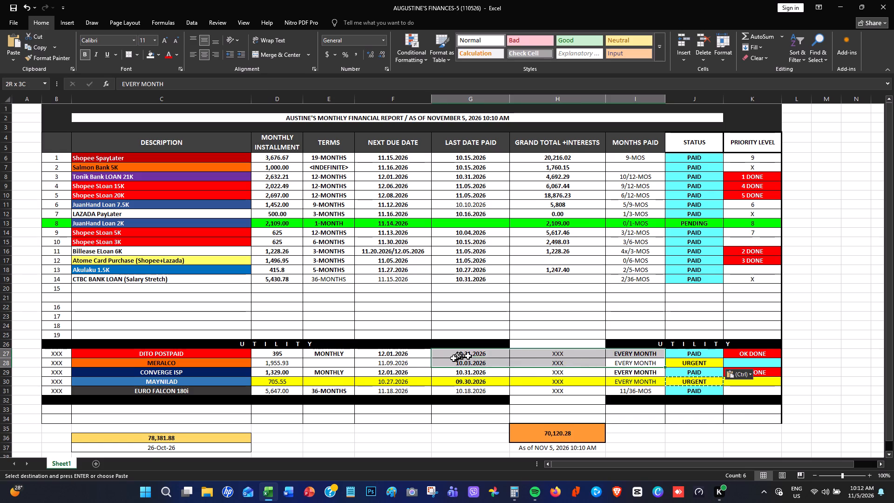
{"action": "left_click_drag", "start_coordinate": [453, 358], "coordinate": [387, 362]}
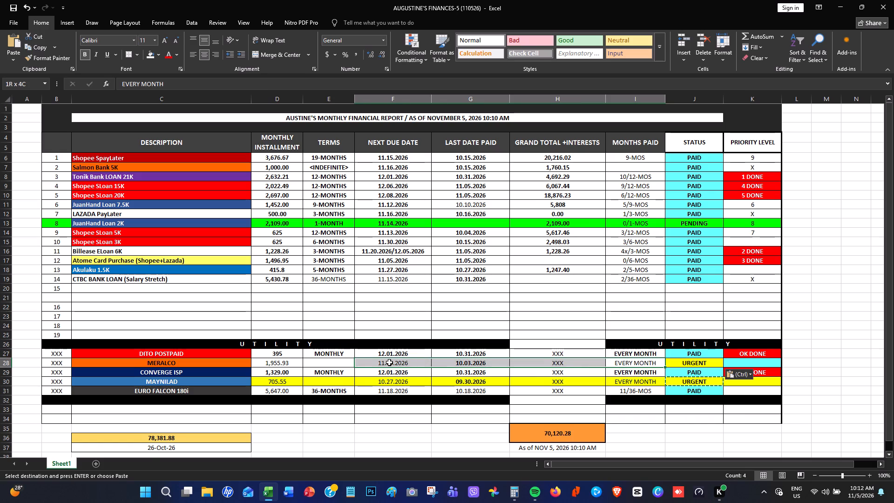
{"action": "left_click_drag", "start_coordinate": [387, 362], "coordinate": [325, 361]}
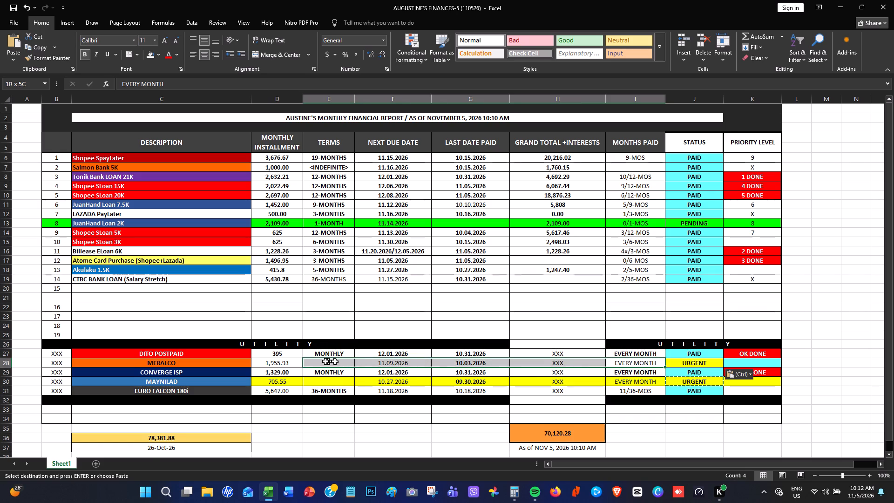
{"action": "left_click_drag", "start_coordinate": [325, 361], "coordinate": [284, 363]}
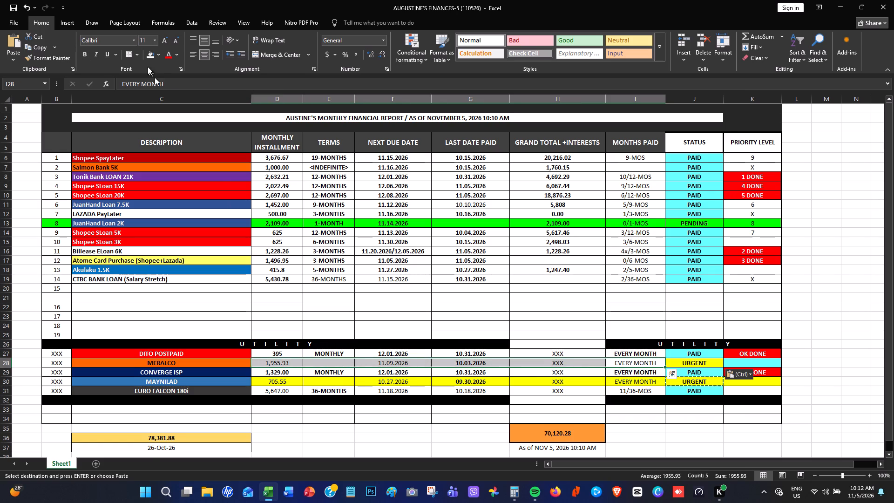
{"action": "left_click", "coordinate": [158, 54]}
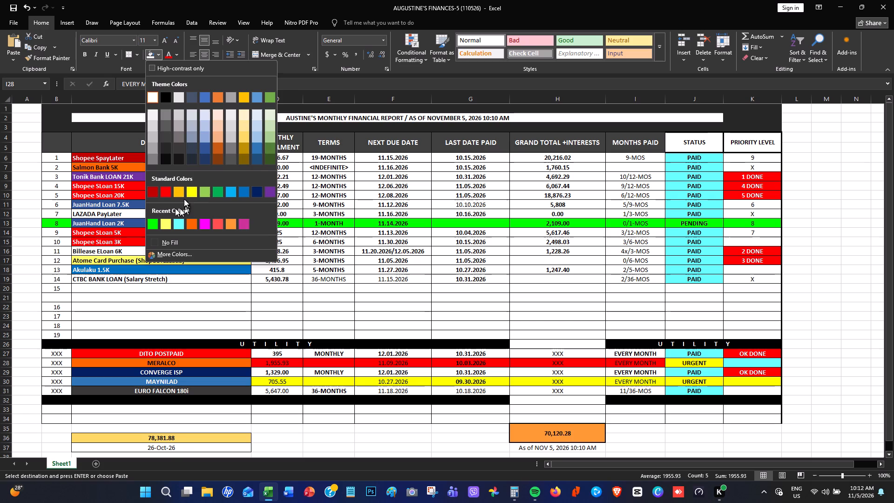
{"action": "left_click", "coordinate": [192, 196]}
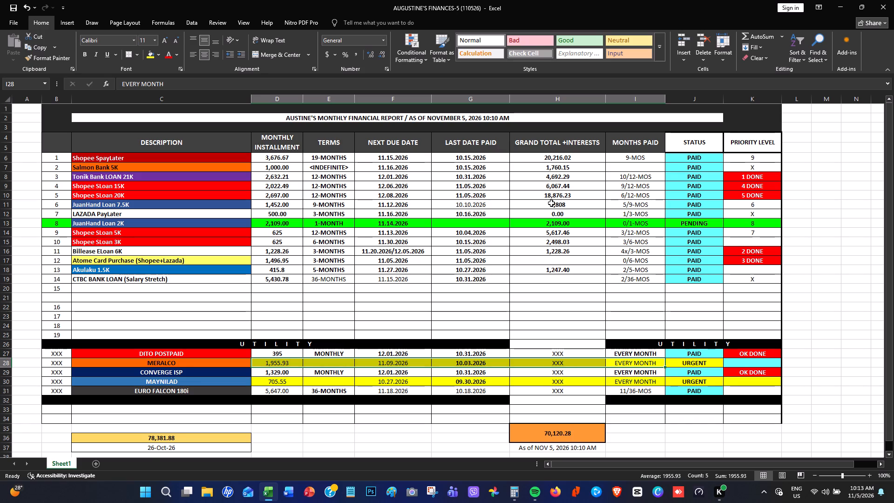
Copy the URGENT status from MAYNILAD to JuanHand Loan 7.5K.
{"action": "left_click", "coordinate": [694, 204]}
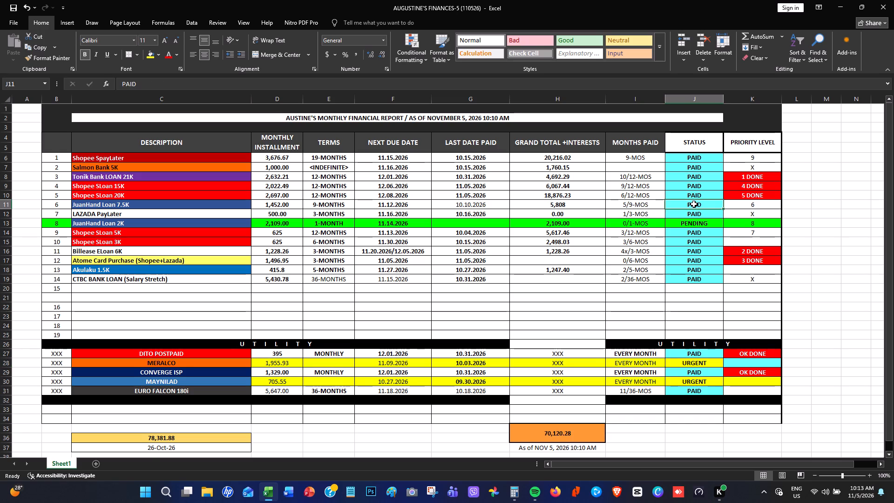
{"action": "key", "text": "ctrl+v"}
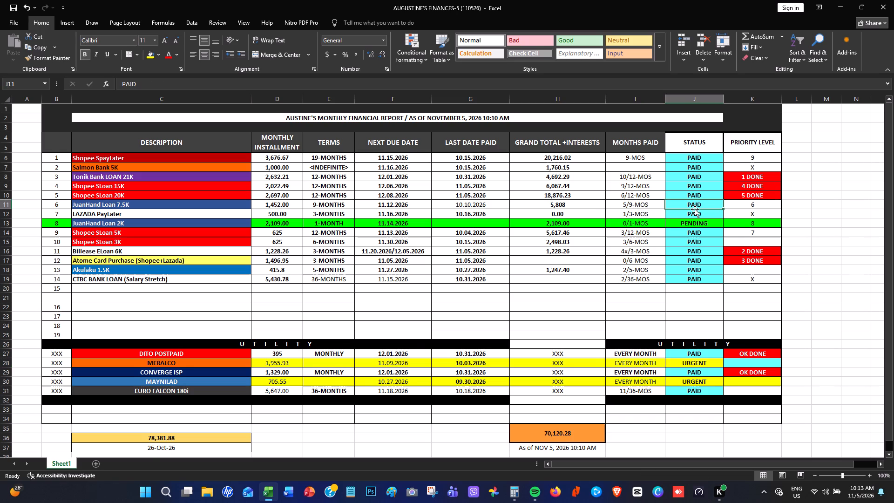
{"action": "left_click", "coordinate": [710, 381]}
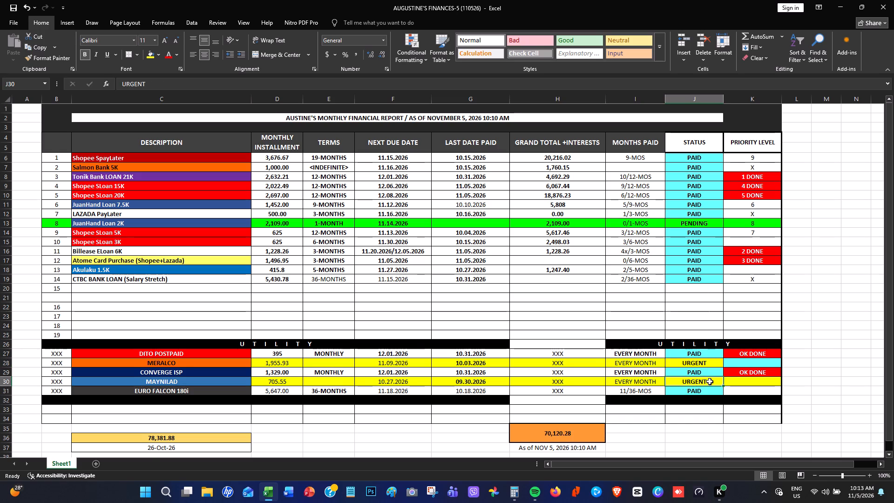
{"action": "key", "text": "ctrl+c"}
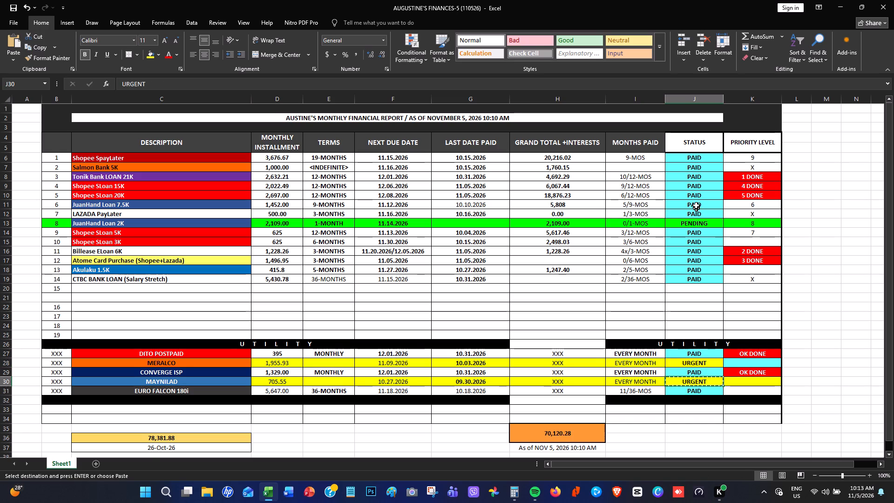
{"action": "left_click", "coordinate": [696, 205]}
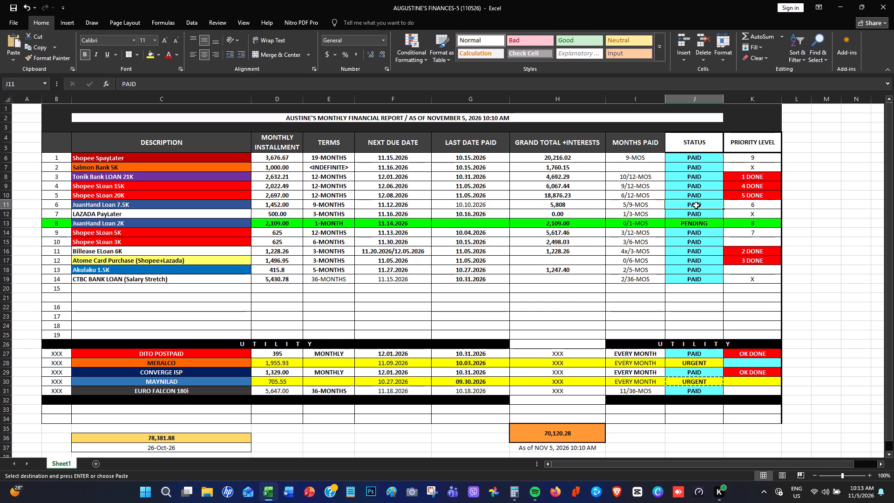
{"action": "key", "text": "ctrl+v"}
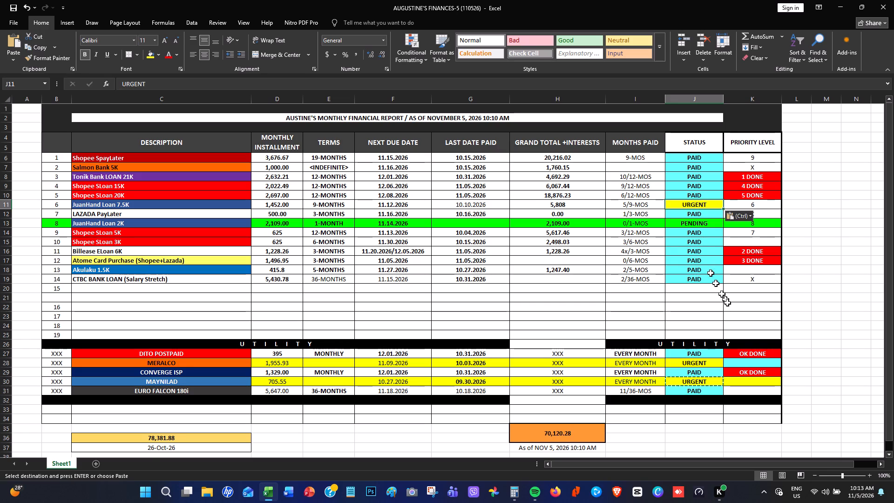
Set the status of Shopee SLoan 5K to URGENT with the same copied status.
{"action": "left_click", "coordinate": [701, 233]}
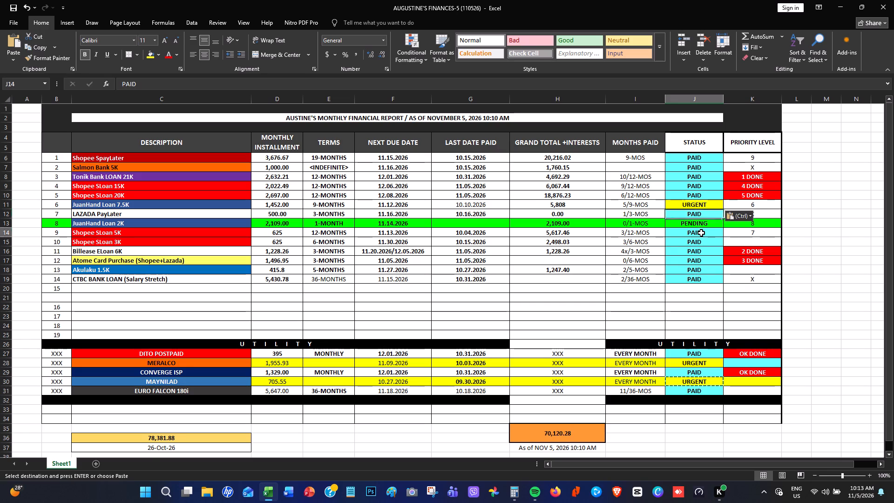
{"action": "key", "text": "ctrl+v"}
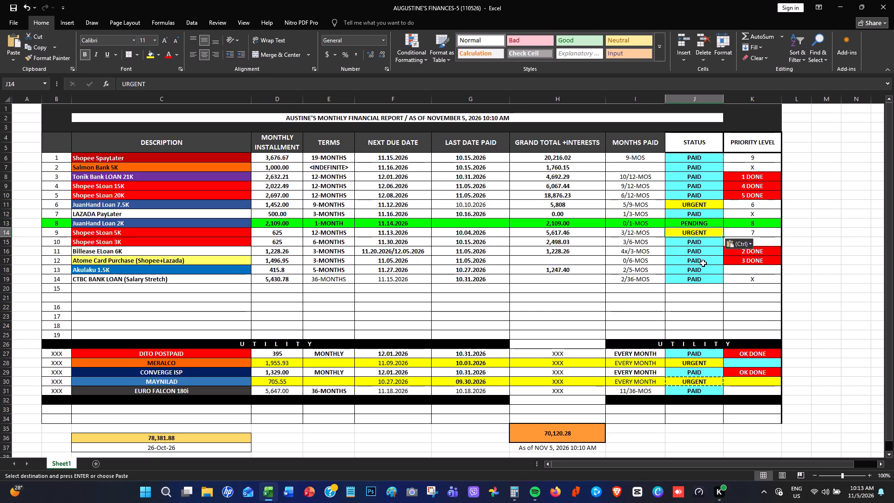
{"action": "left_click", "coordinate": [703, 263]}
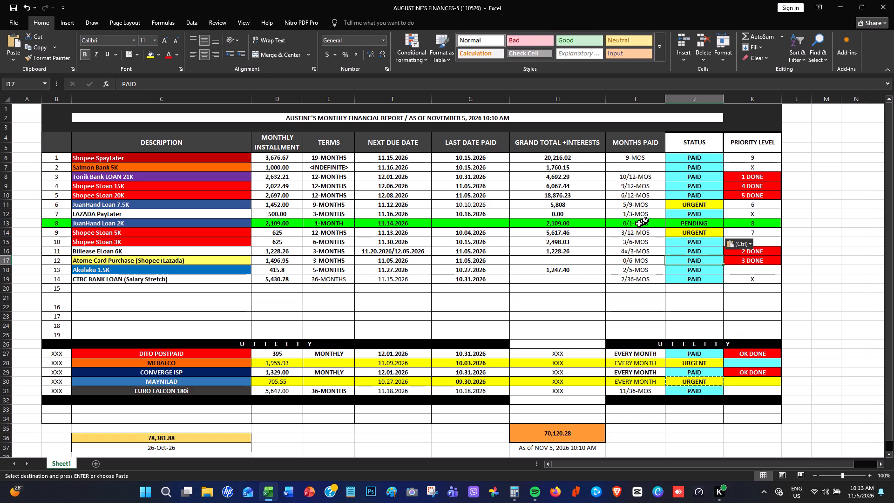
Fill the JuanHand Loan 2K row with yellow from its monthly installment through its months paid.
{"action": "left_click_drag", "start_coordinate": [644, 224], "coordinate": [273, 225]}
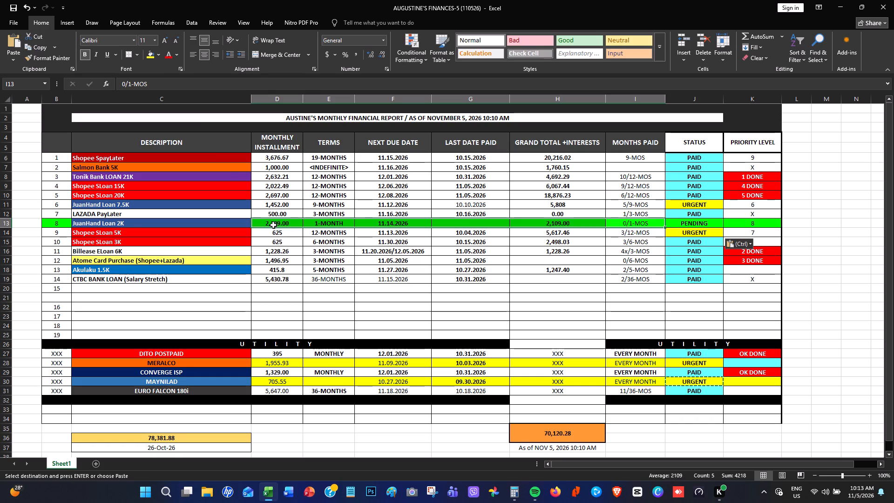
{"action": "left_click", "coordinate": [149, 55]}
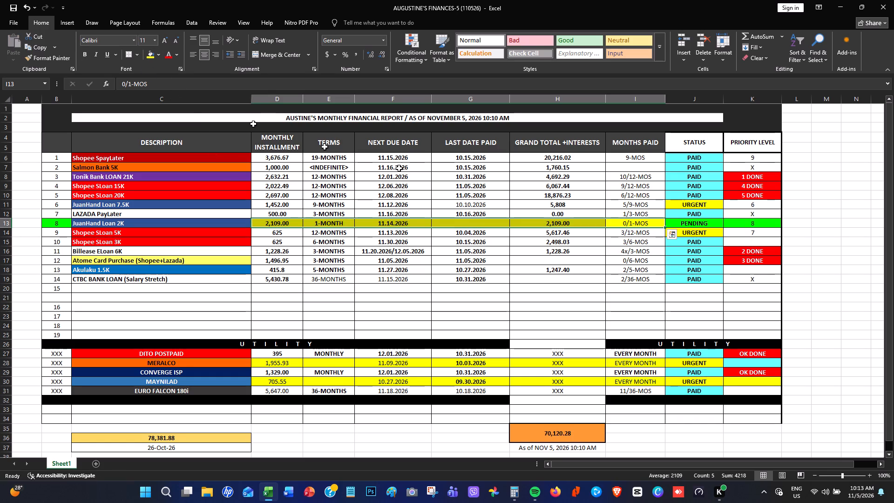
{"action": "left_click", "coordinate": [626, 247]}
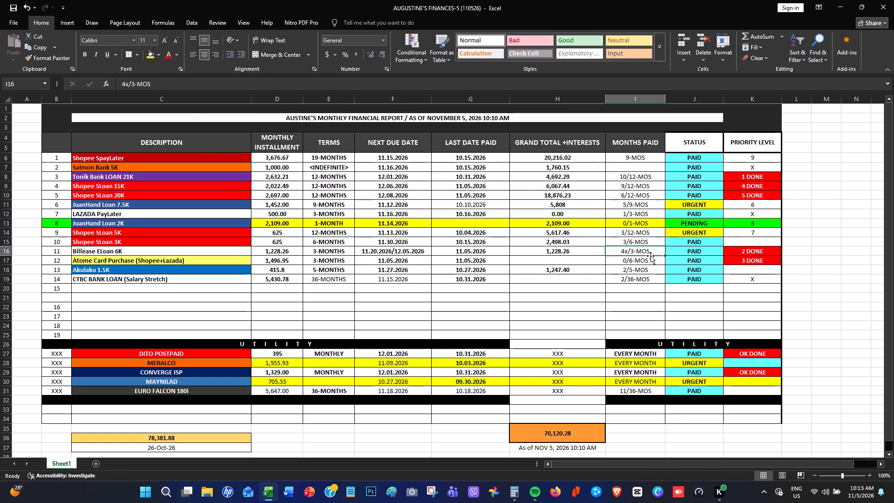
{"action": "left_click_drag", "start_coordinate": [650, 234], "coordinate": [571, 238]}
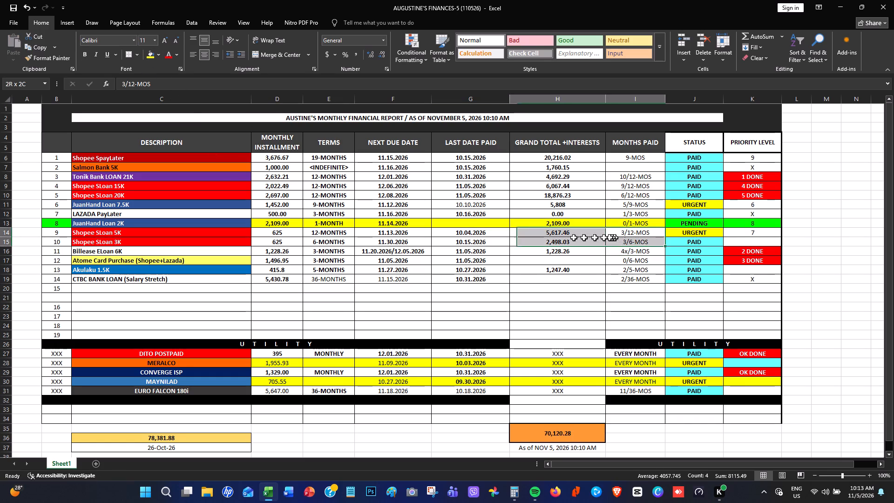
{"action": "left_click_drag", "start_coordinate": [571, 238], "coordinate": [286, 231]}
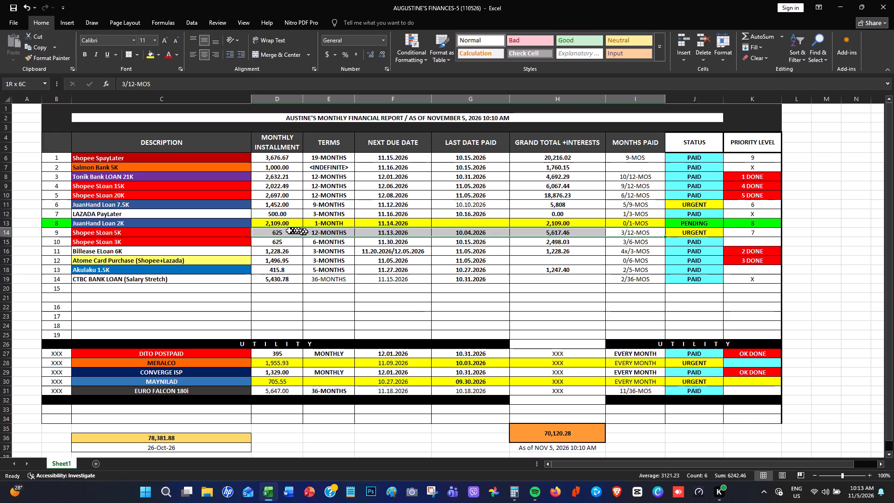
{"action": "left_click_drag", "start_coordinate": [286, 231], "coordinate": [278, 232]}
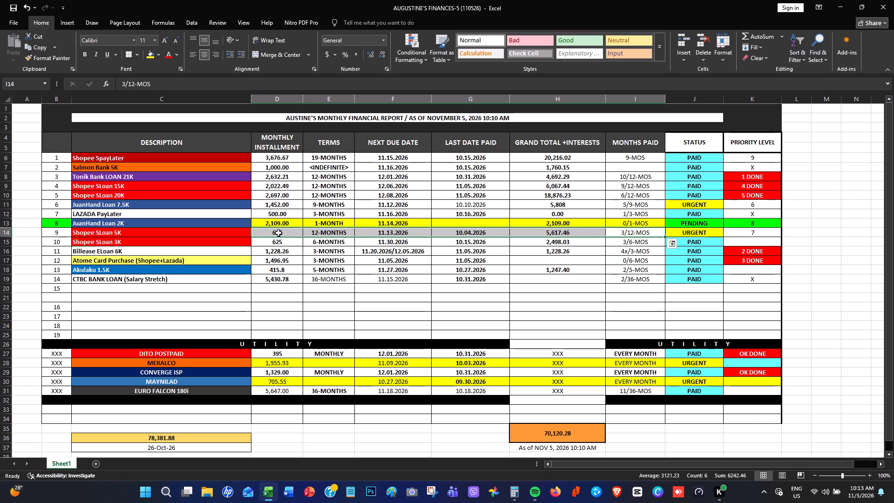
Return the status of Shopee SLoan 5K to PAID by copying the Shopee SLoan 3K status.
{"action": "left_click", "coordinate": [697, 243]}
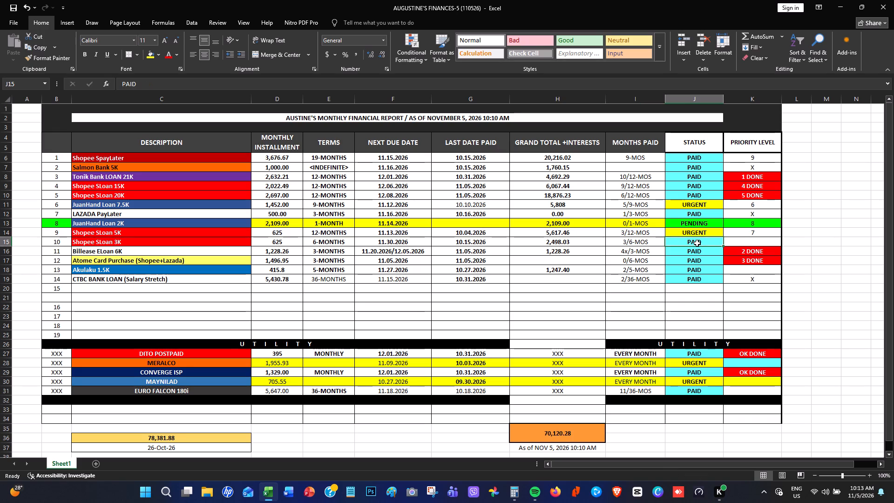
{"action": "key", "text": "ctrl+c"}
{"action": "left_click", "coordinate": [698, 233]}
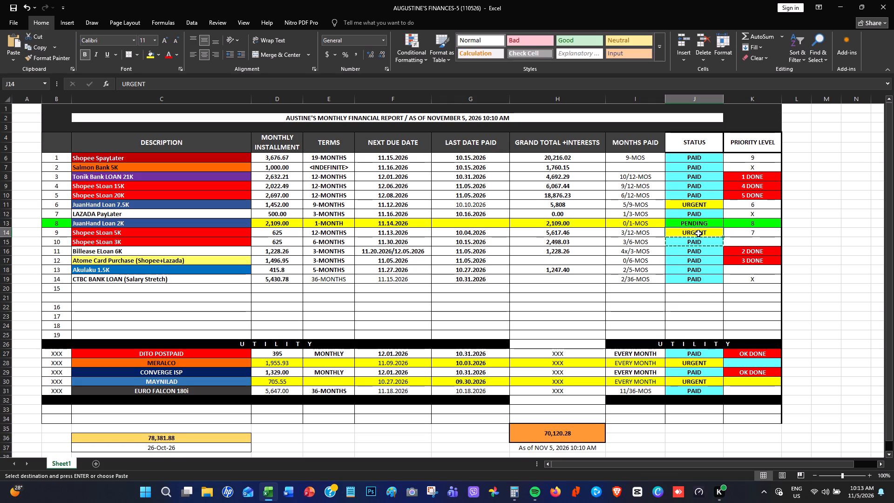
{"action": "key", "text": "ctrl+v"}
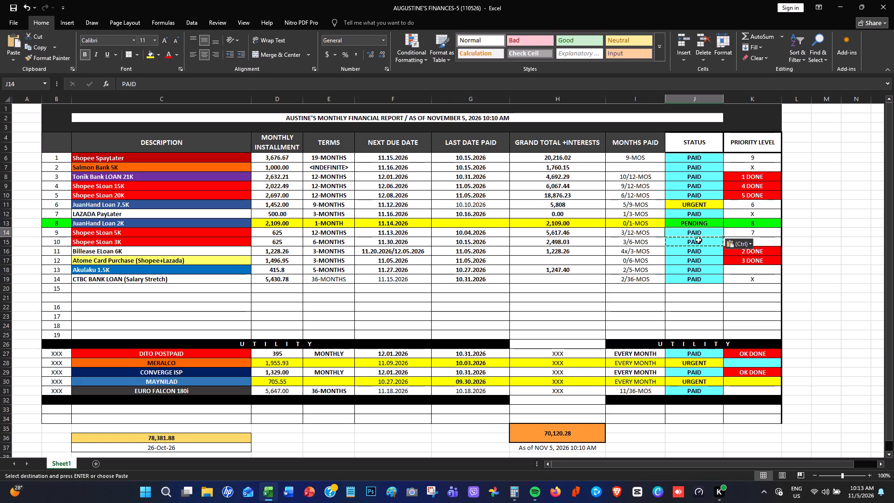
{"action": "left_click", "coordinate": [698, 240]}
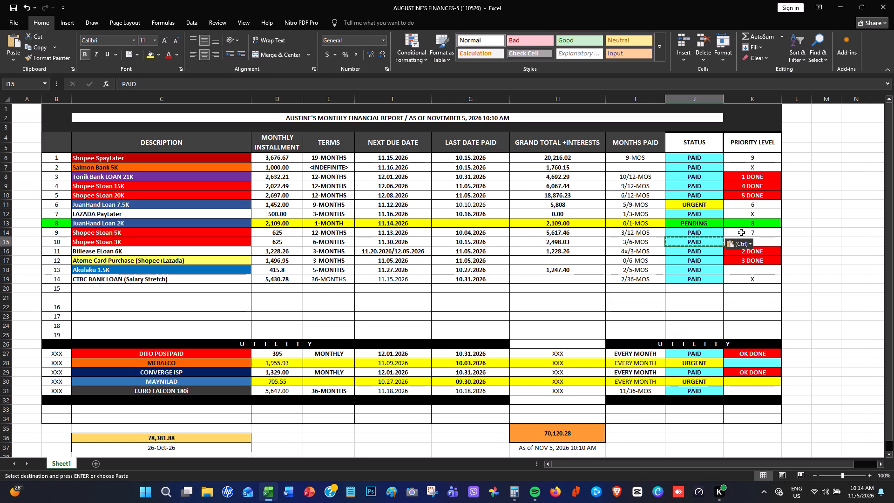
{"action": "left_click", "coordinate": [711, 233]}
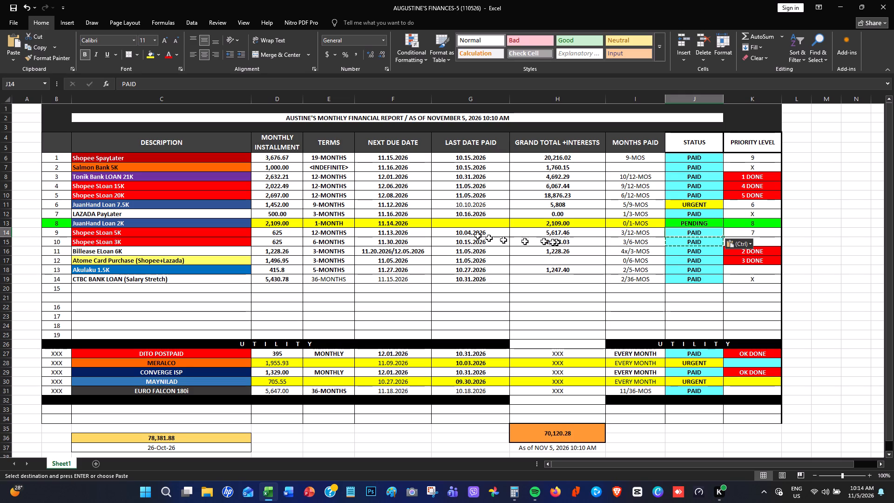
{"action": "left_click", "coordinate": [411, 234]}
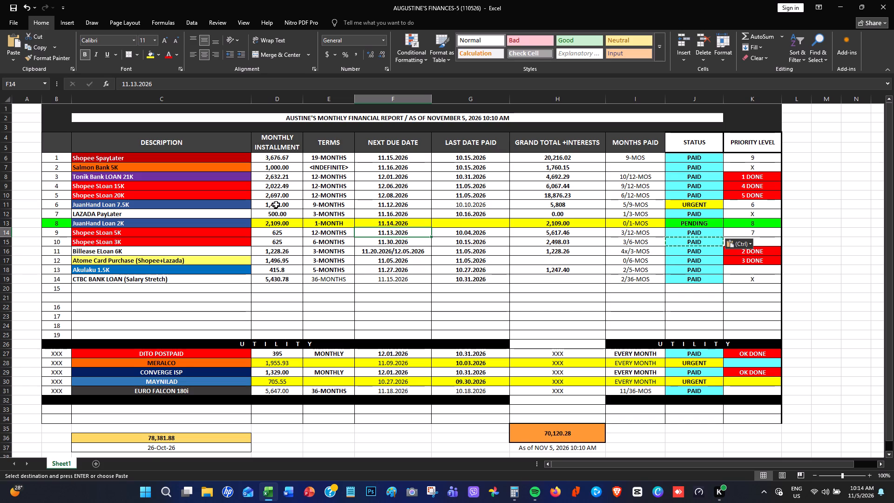
Fill the JuanHand Loan 7.5K row with yellow from its monthly installment through its months paid.
{"action": "left_click_drag", "start_coordinate": [275, 204], "coordinate": [366, 204]}
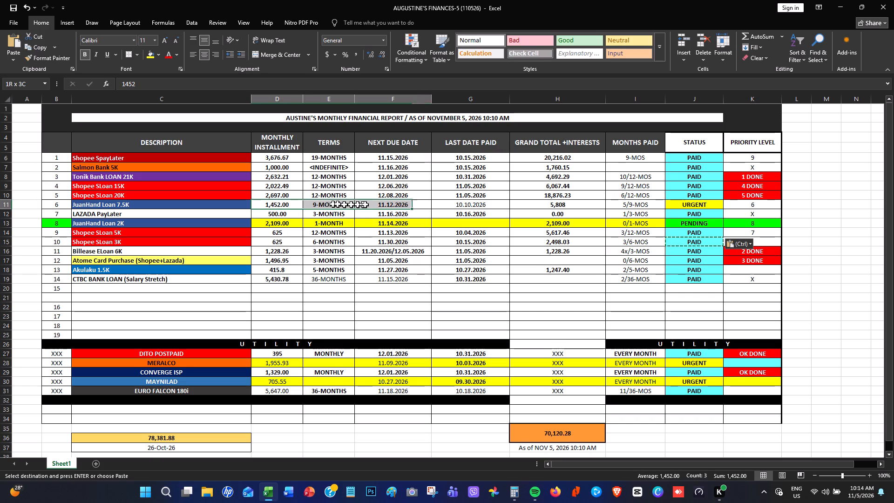
{"action": "left_click_drag", "start_coordinate": [366, 204], "coordinate": [635, 204]}
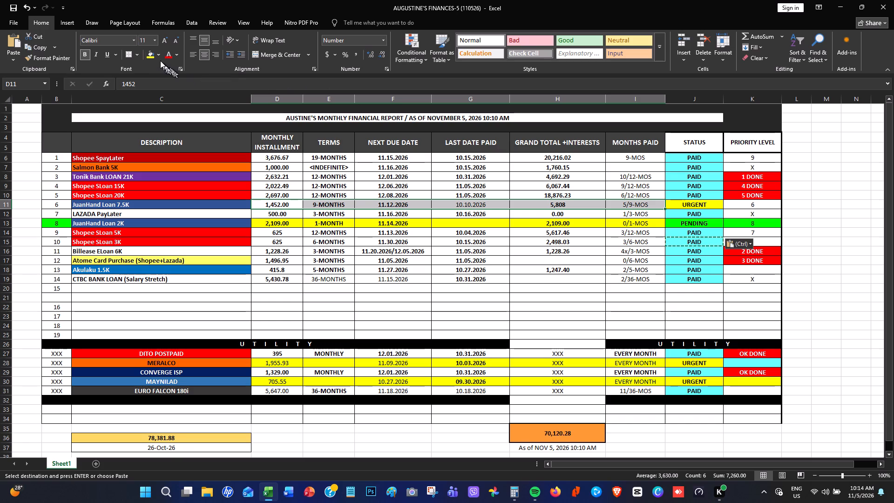
{"action": "left_click", "coordinate": [151, 55]}
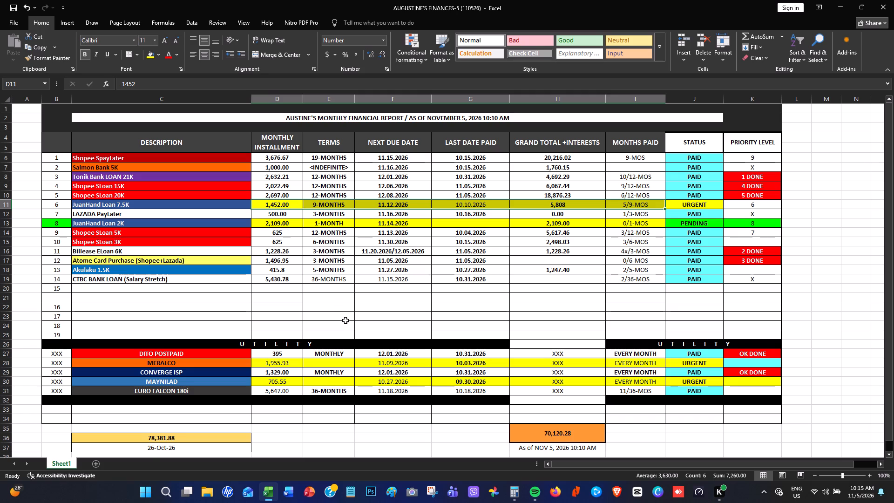
{"action": "left_click", "coordinate": [440, 247]}
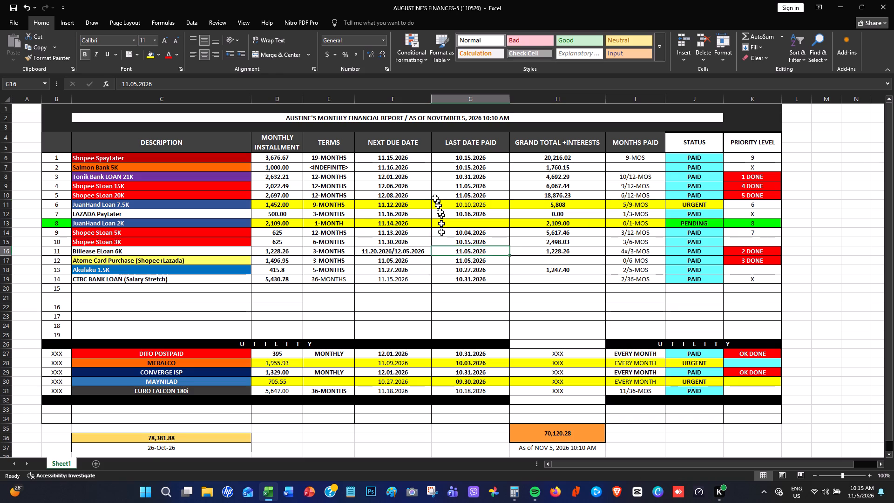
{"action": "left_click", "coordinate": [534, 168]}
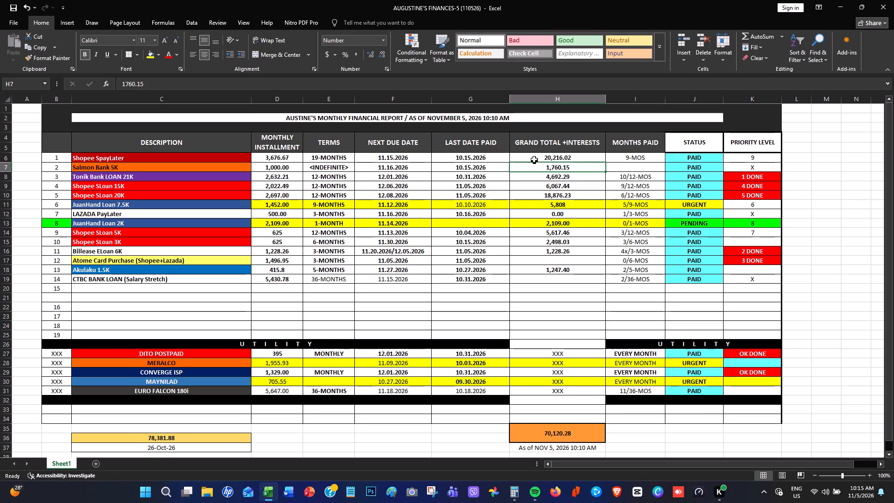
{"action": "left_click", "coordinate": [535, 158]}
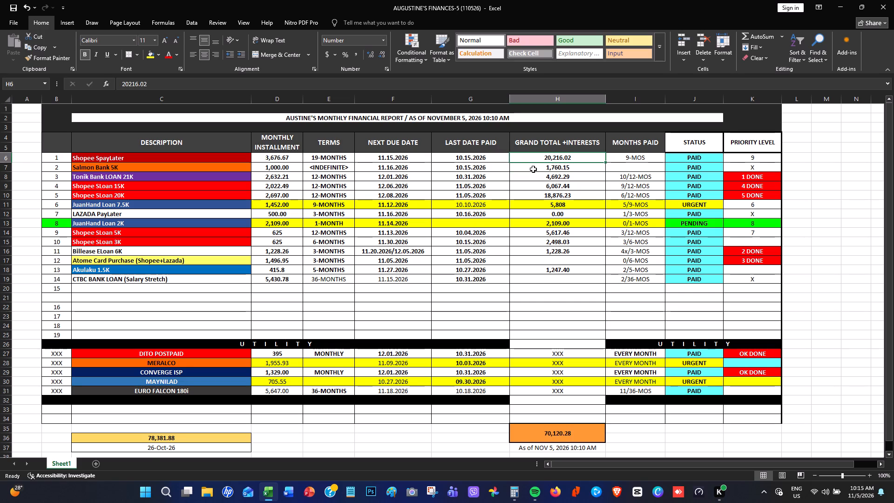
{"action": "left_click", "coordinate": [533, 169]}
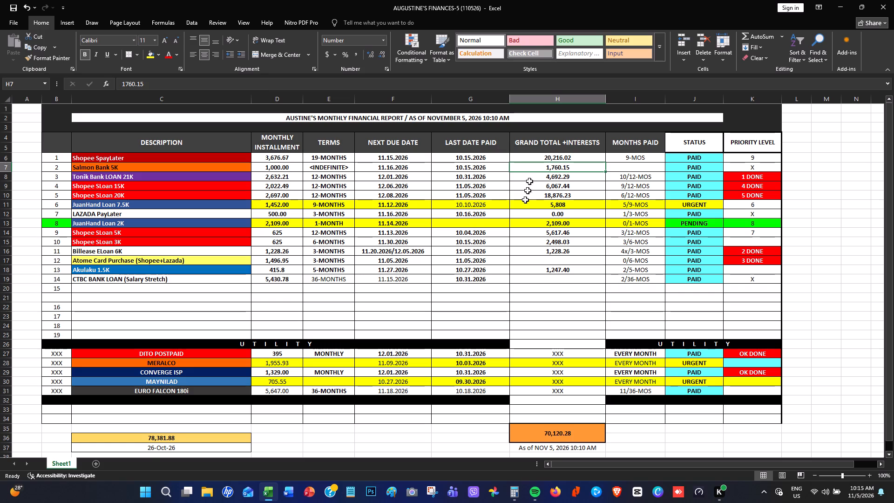
Check the priority level entries of the loans from Shopee SLoan 15K down to Shopee SLoan 5K.
{"action": "left_click", "coordinate": [512, 248]}
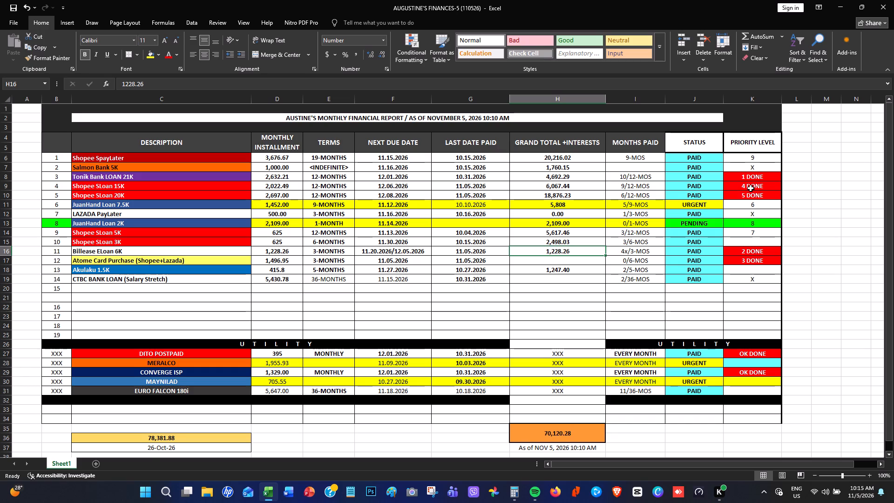
{"action": "left_click", "coordinate": [752, 195]}
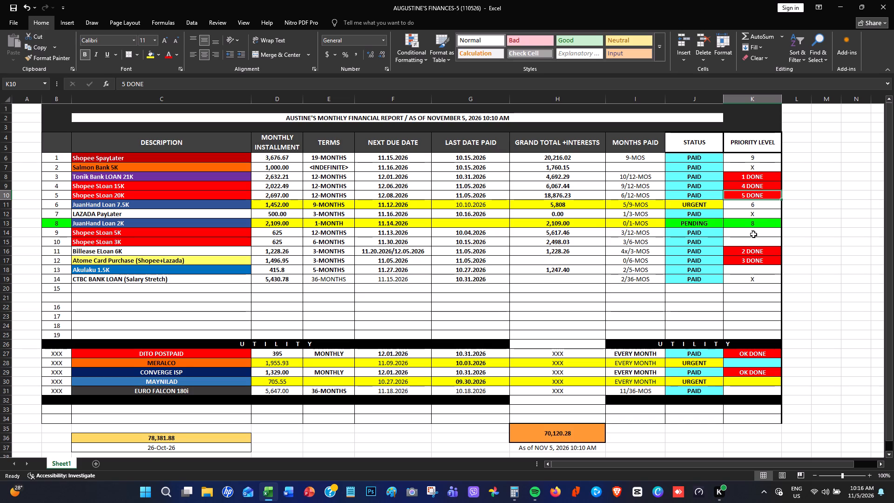
{"action": "left_click", "coordinate": [744, 188]}
{"action": "left_click", "coordinate": [746, 196]}
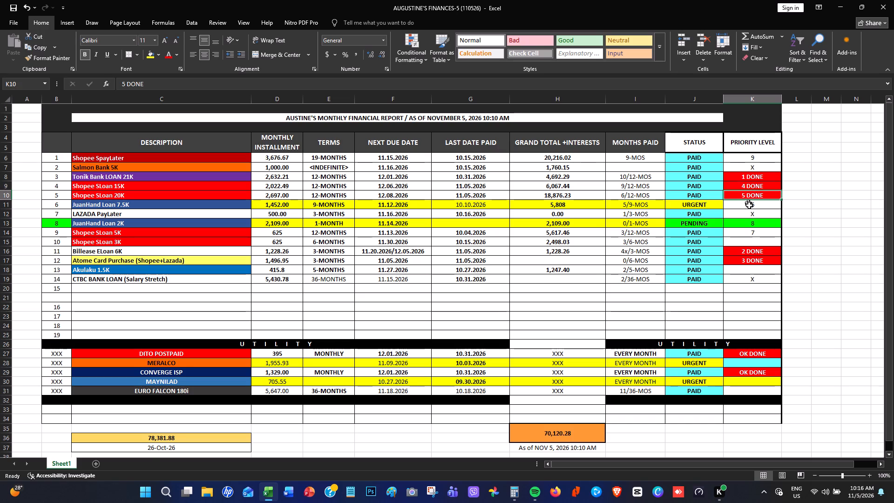
{"action": "left_click", "coordinate": [750, 207]}
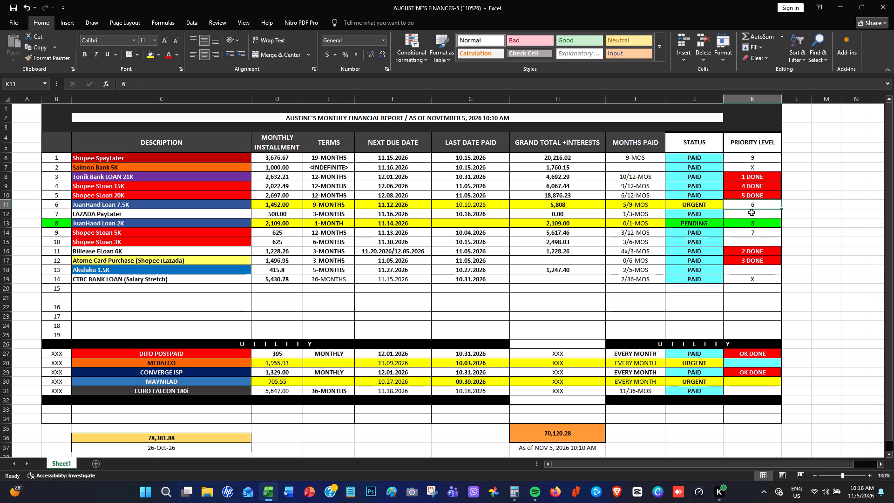
{"action": "left_click", "coordinate": [752, 213]}
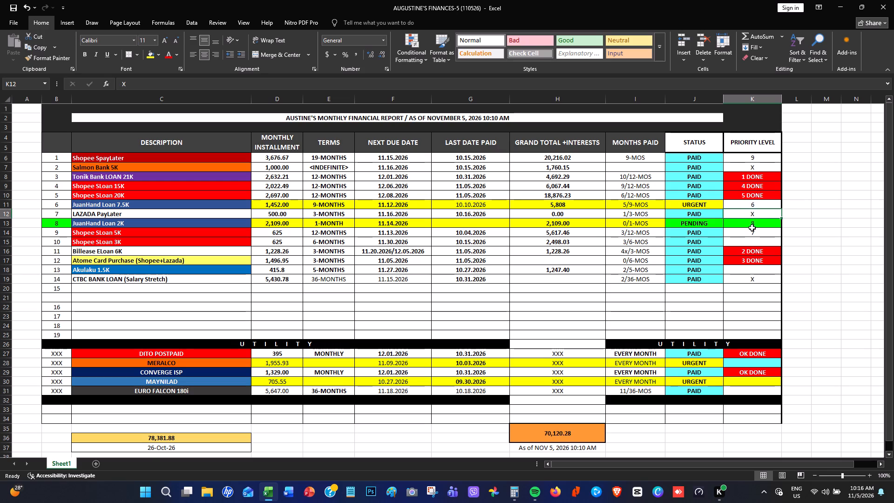
{"action": "left_click", "coordinate": [753, 234]}
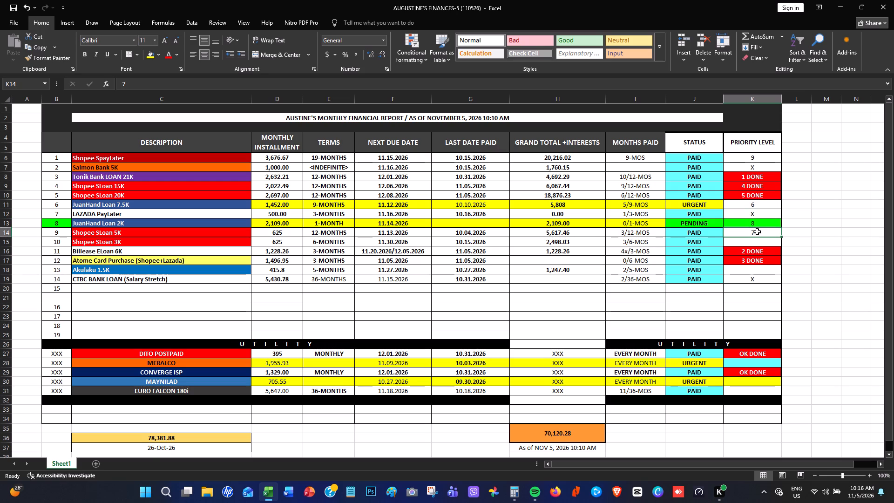
Copy the red 2 DONE priority level of Billease ELoan 6K into the priority level of Shopee SLoan 5K.
{"action": "left_click", "coordinate": [757, 252]}
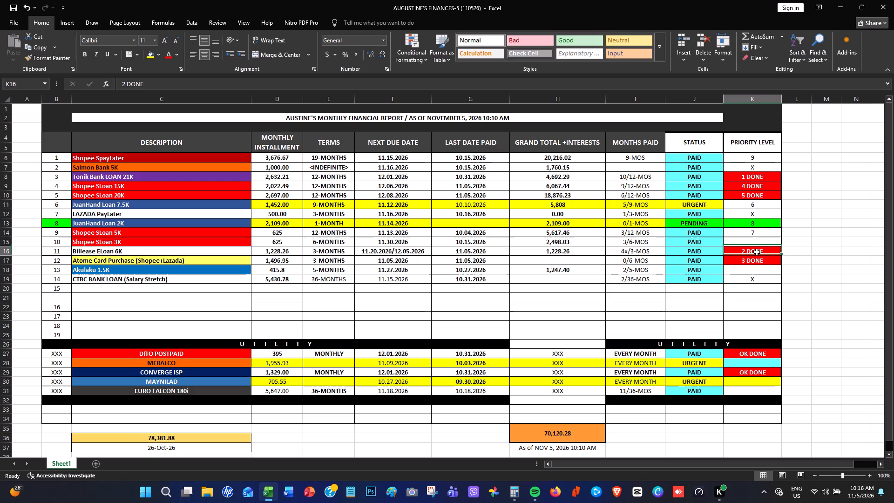
{"action": "key", "text": "ctrl+v"}
{"action": "double_click", "coordinate": [754, 234]}
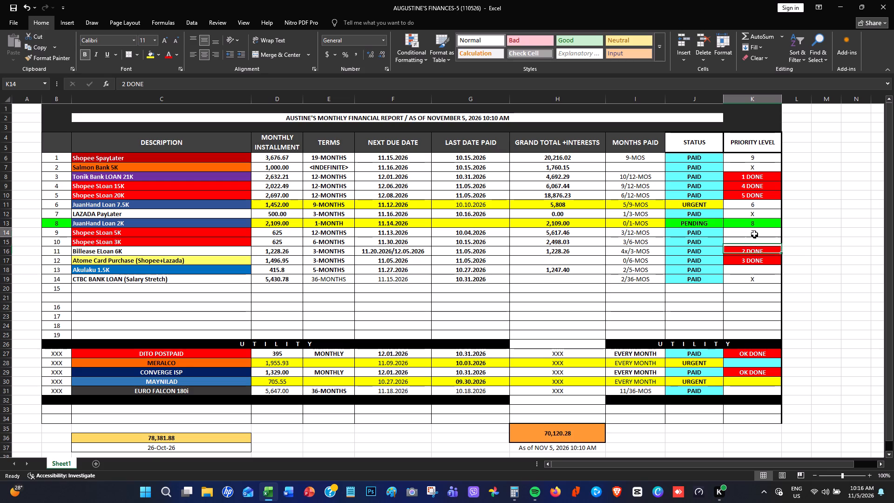
{"action": "left_click", "coordinate": [761, 241]}
{"action": "left_click", "coordinate": [759, 231]}
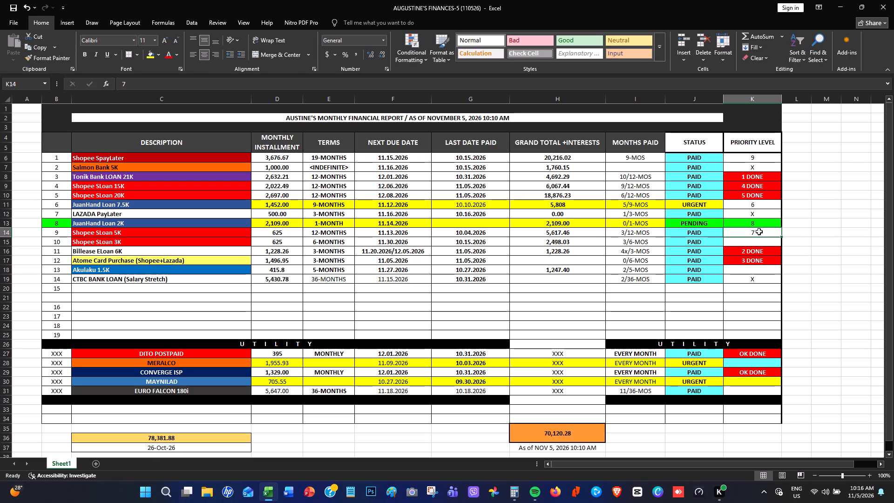
{"action": "key", "text": "ctrl+v"}
{"action": "left_click", "coordinate": [759, 251]}
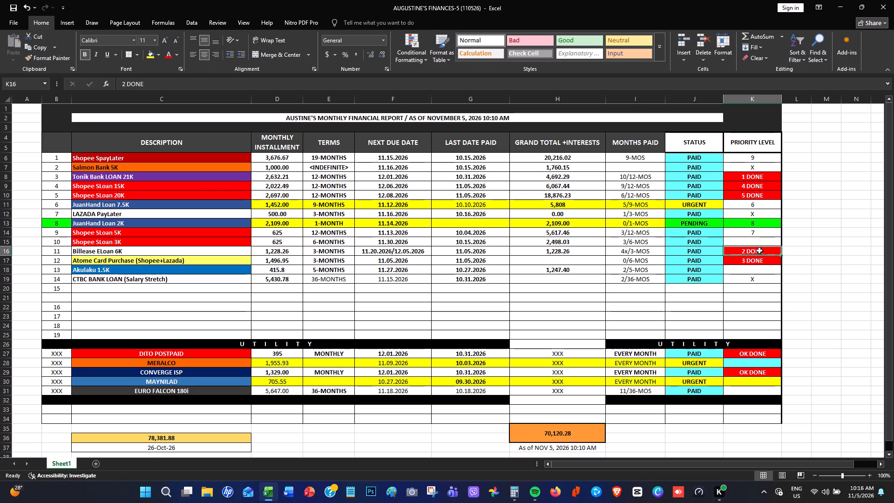
{"action": "key", "text": "ctrl+c"}
{"action": "left_click", "coordinate": [759, 233]}
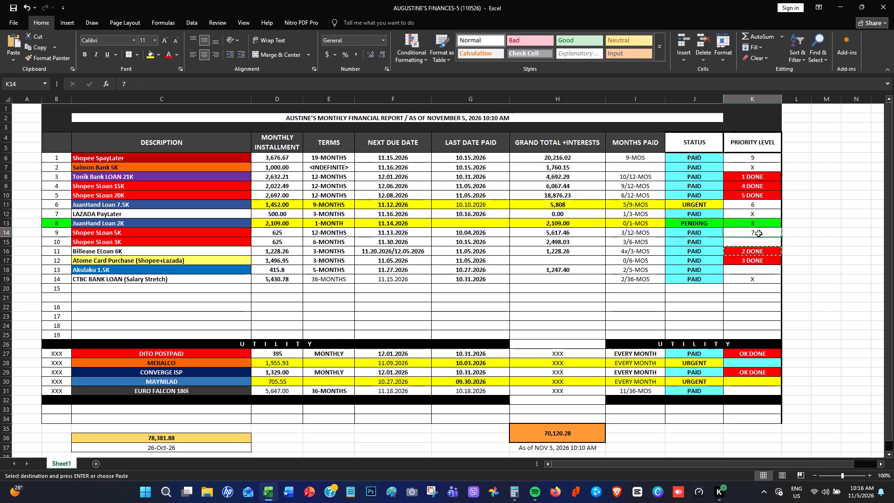
{"action": "key", "text": "ctrl+v"}
Change the copied priority level of Shopee SLoan 5K to 7 DONE.
{"action": "double_click", "coordinate": [748, 233]}
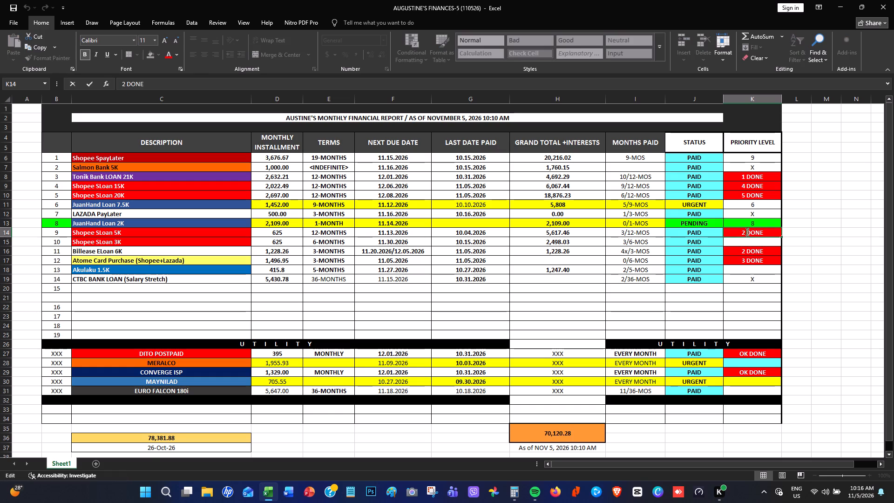
{"action": "left_click", "coordinate": [746, 231]}
{"action": "key", "text": "BackSpace"}
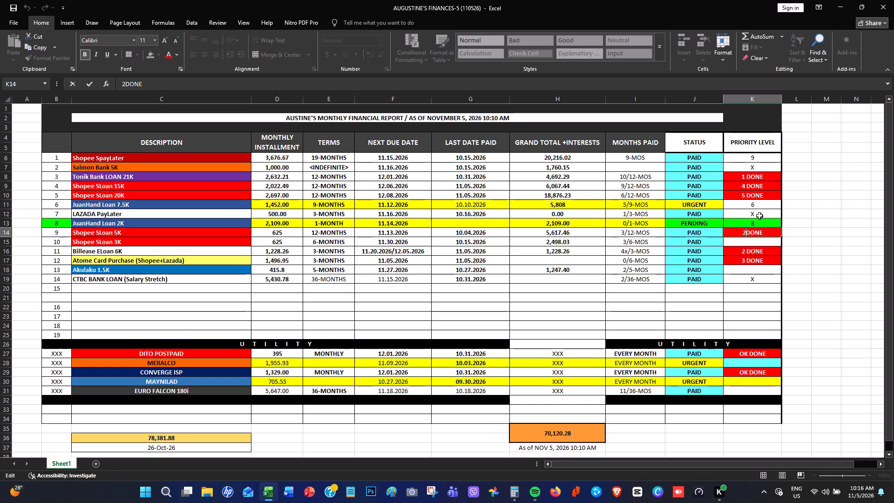
{"action": "key", "text": "BackSpace"}
{"action": "key", "text": "7"}
{"action": "key", "text": "space"}
{"action": "left_click", "coordinate": [747, 247]}
{"action": "left_click", "coordinate": [715, 235]}
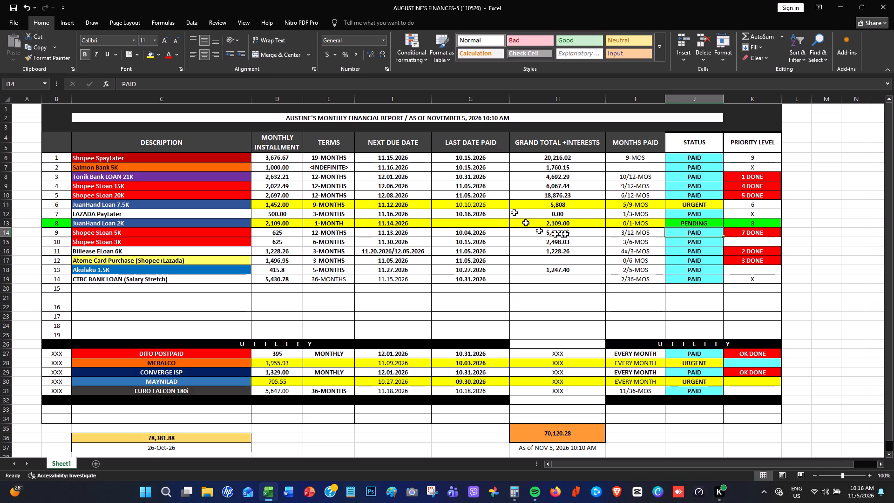
{"action": "left_click", "coordinate": [667, 253]}
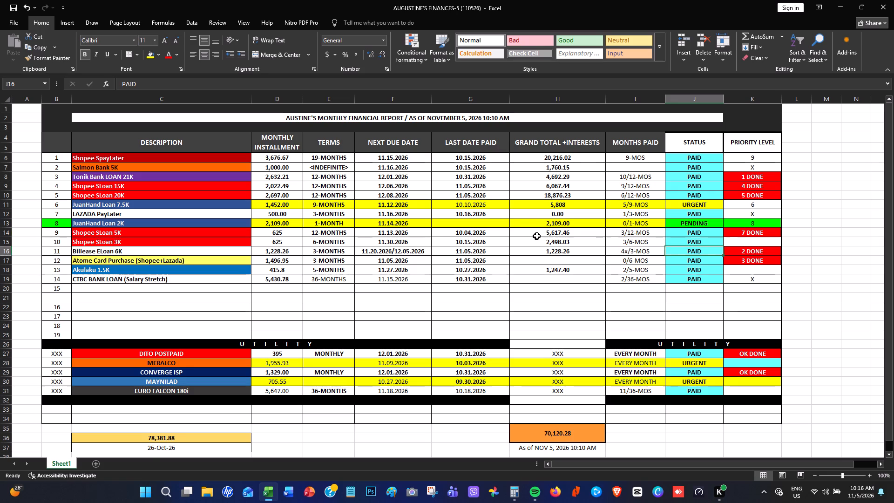
In Calculator, subtract the 625 monthly installment from Shopee SLoan 5K's grand total of 5617.46.
{"action": "left_click", "coordinate": [569, 232]}
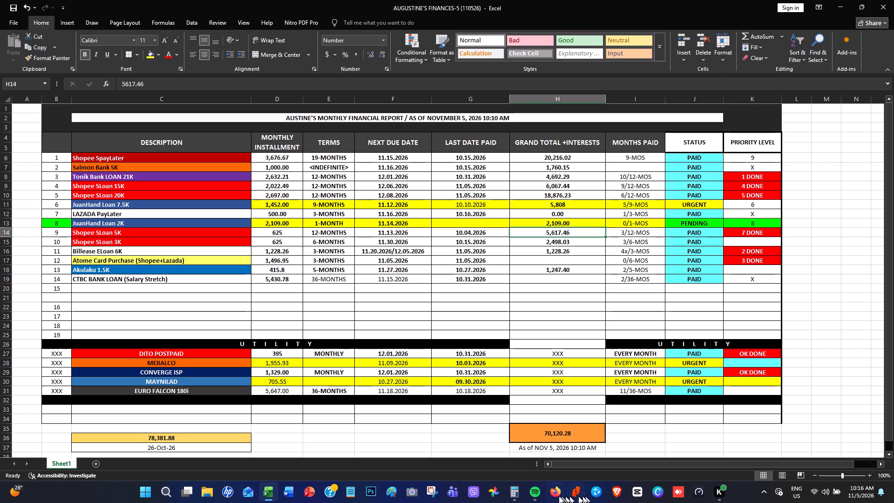
{"action": "left_click", "coordinate": [515, 493]}
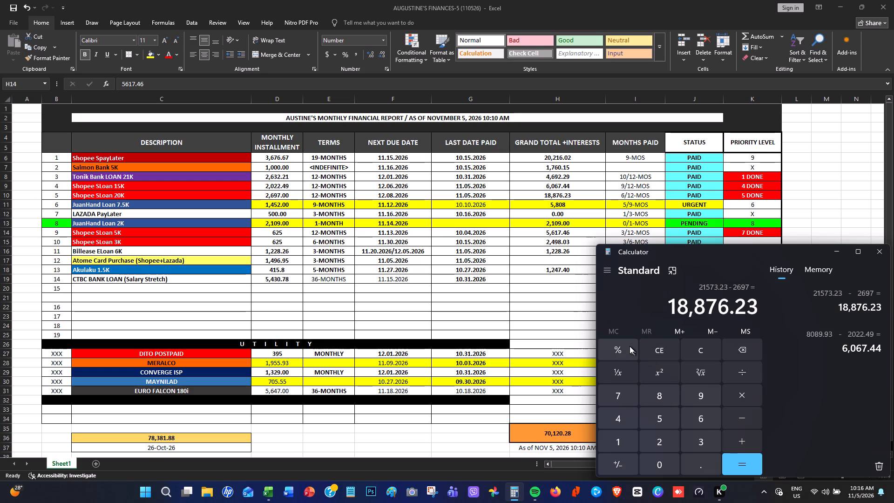
{"action": "left_click", "coordinate": [698, 348]}
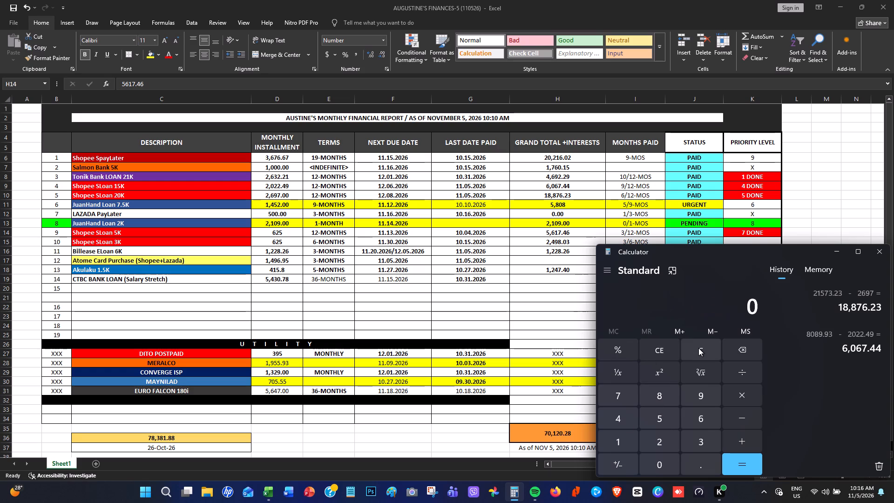
{"action": "left_click", "coordinate": [660, 417]}
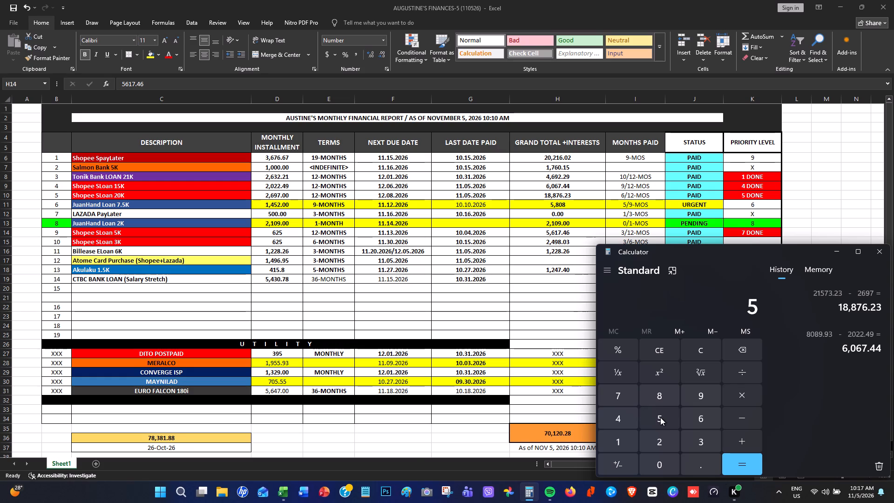
{"action": "left_click", "coordinate": [700, 417]}
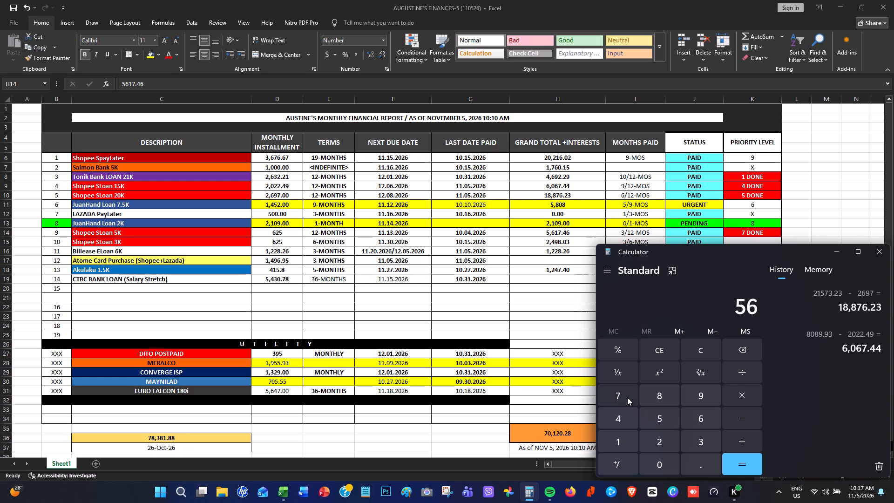
{"action": "left_click", "coordinate": [621, 441]}
{"action": "left_click", "coordinate": [617, 394]}
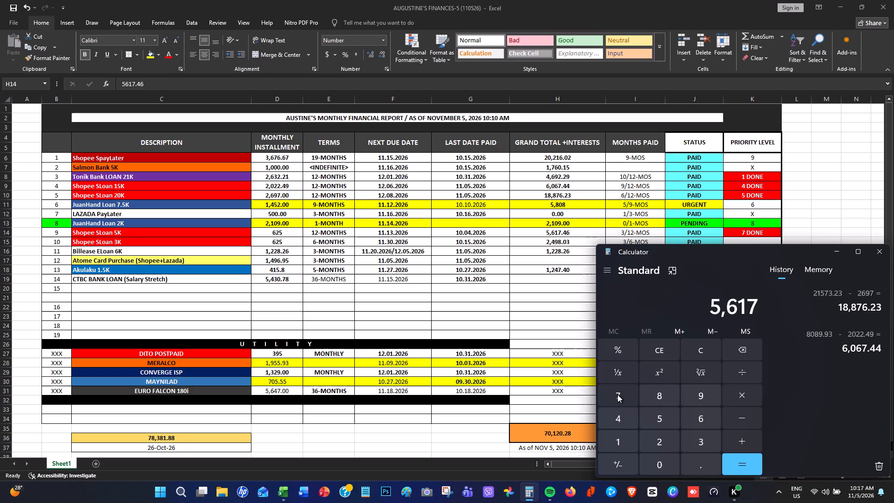
{"action": "left_click", "coordinate": [697, 462]}
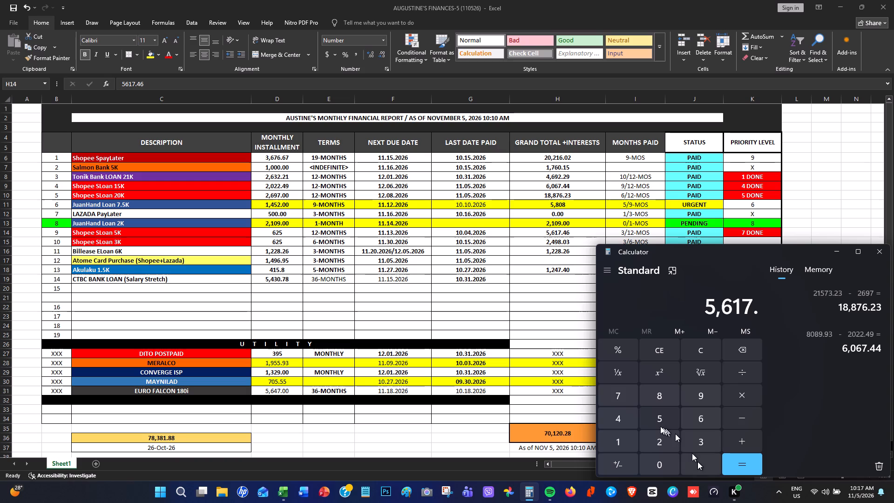
{"action": "left_click", "coordinate": [617, 418]}
{"action": "left_click", "coordinate": [691, 418]}
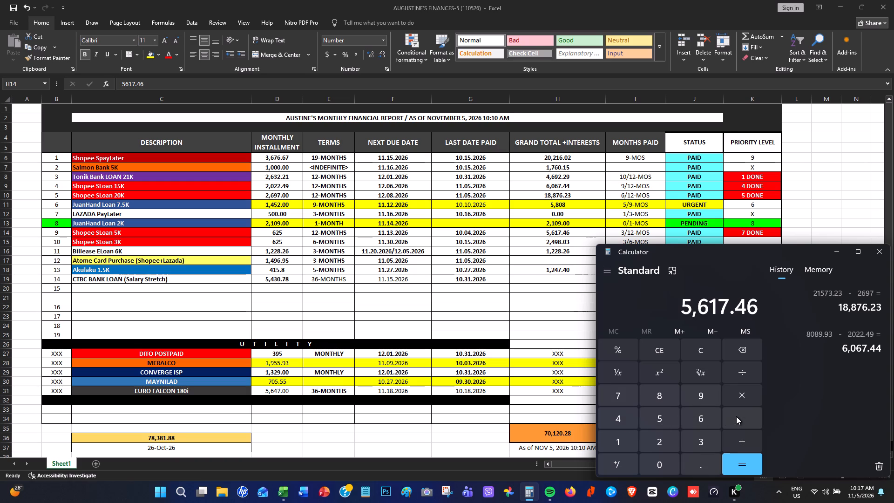
{"action": "left_click", "coordinate": [736, 416]}
{"action": "left_click", "coordinate": [700, 417]}
{"action": "left_click", "coordinate": [662, 437]}
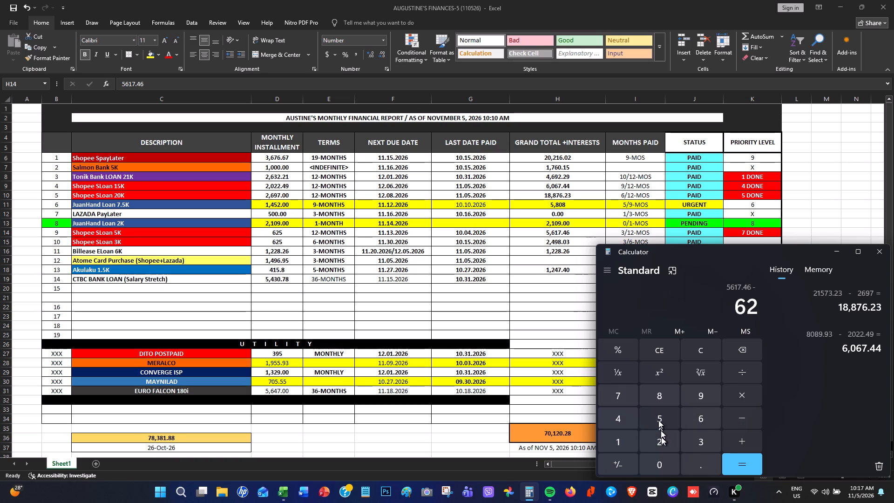
{"action": "left_click", "coordinate": [658, 417]}
{"action": "left_click", "coordinate": [739, 462]}
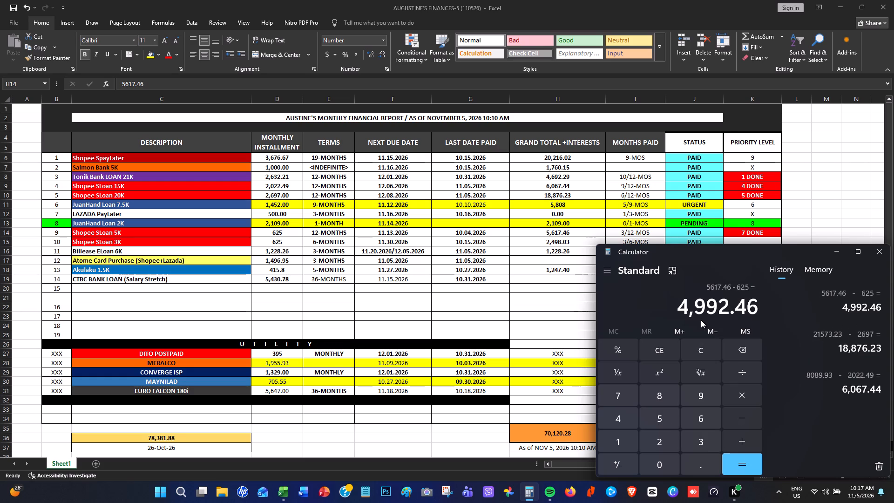
Back in Excel, set the grand total of Shopee SLoan 5K to 4992.46.
{"action": "left_click", "coordinate": [560, 232]}
{"action": "double_click", "coordinate": [560, 232]}
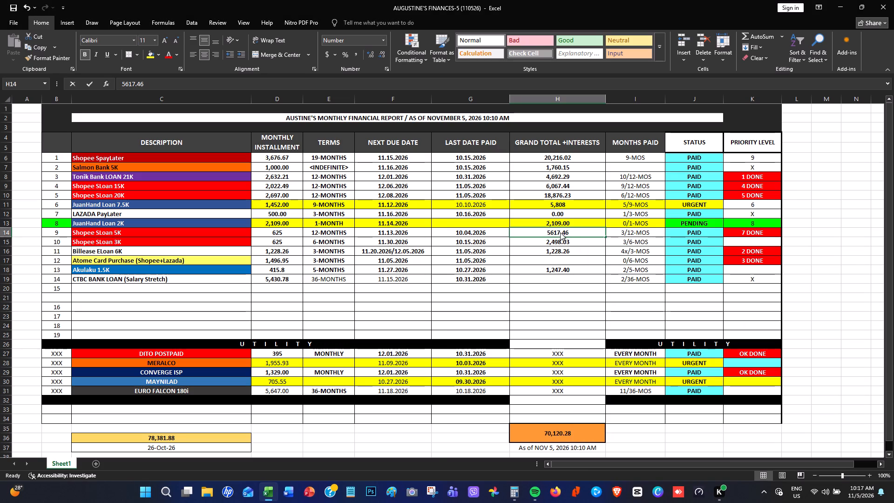
{"action": "left_click_drag", "start_coordinate": [572, 232], "coordinate": [525, 232]}
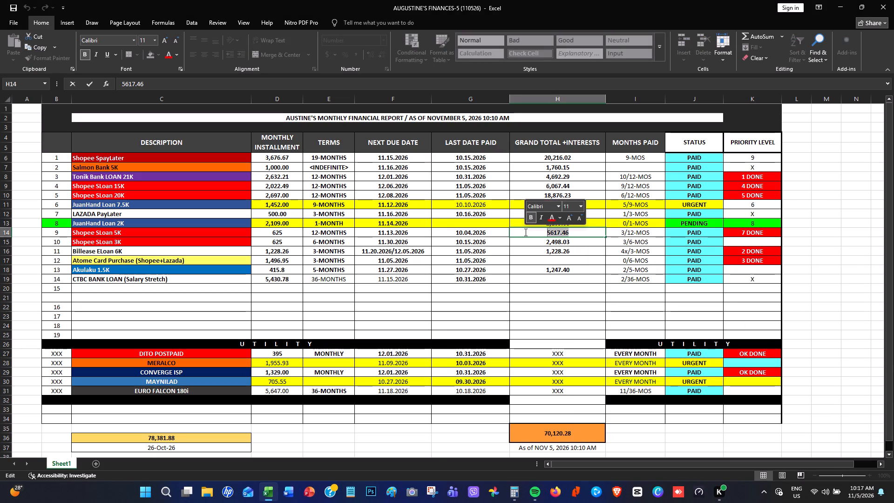
{"action": "type", "text": "499"}
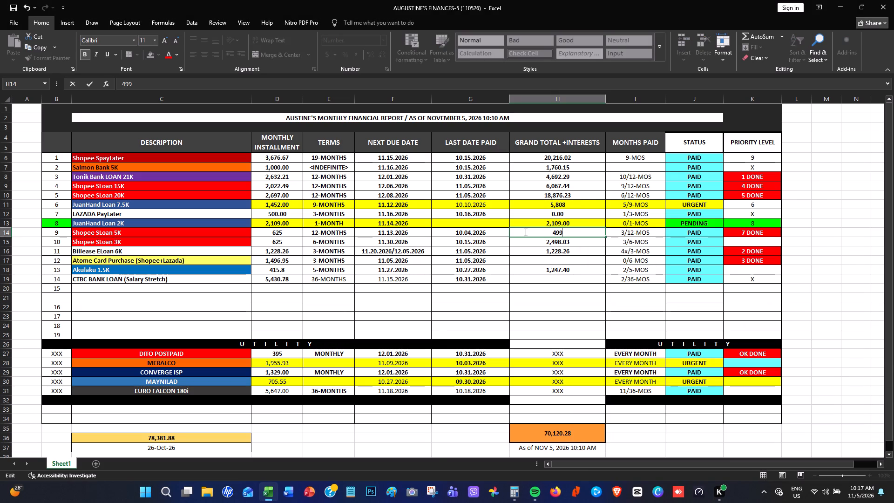
{"action": "key", "text": "2"}
{"action": "type", "text": ".46"}
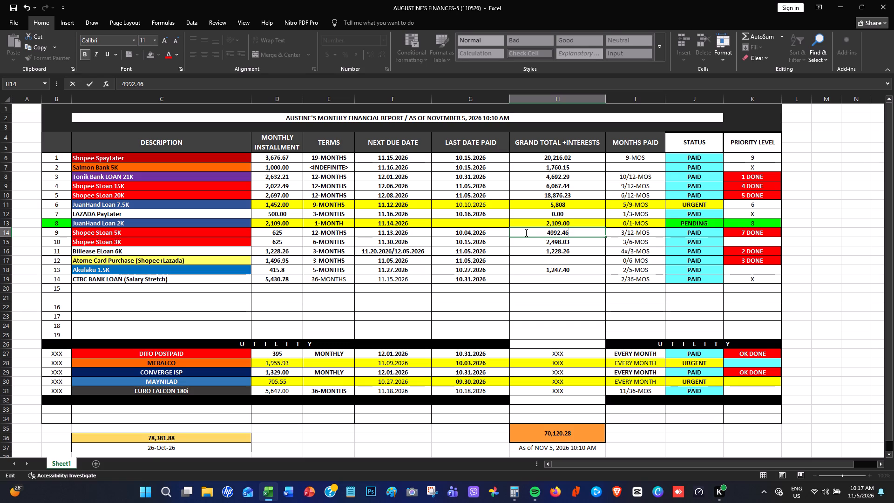
{"action": "left_click", "coordinate": [612, 233]}
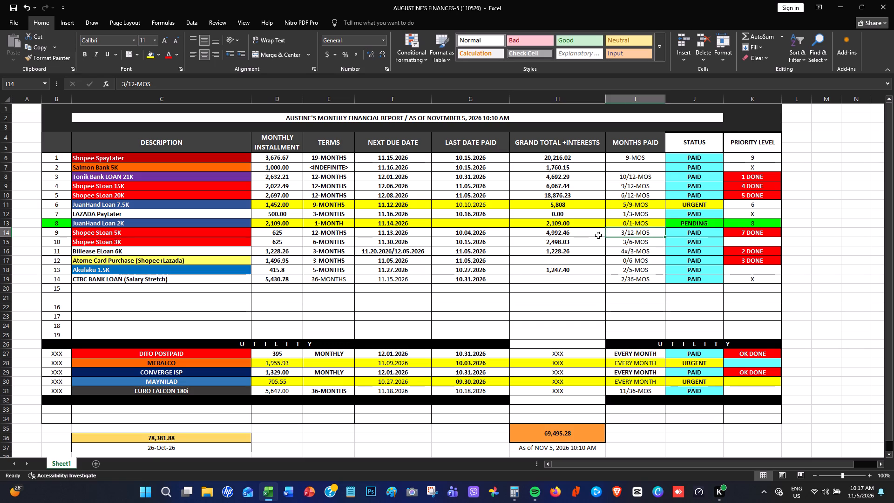
Set the months paid of Shopee SLoan 5K to 4/12-MOS.
{"action": "double_click", "coordinate": [629, 233]}
{"action": "left_click", "coordinate": [625, 232]}
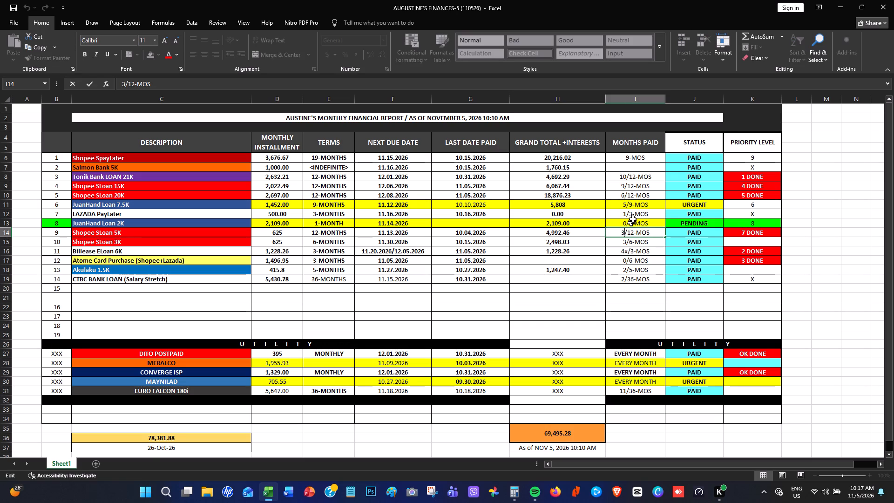
{"action": "key", "text": "BackSpace"}
{"action": "key", "text": "4"}
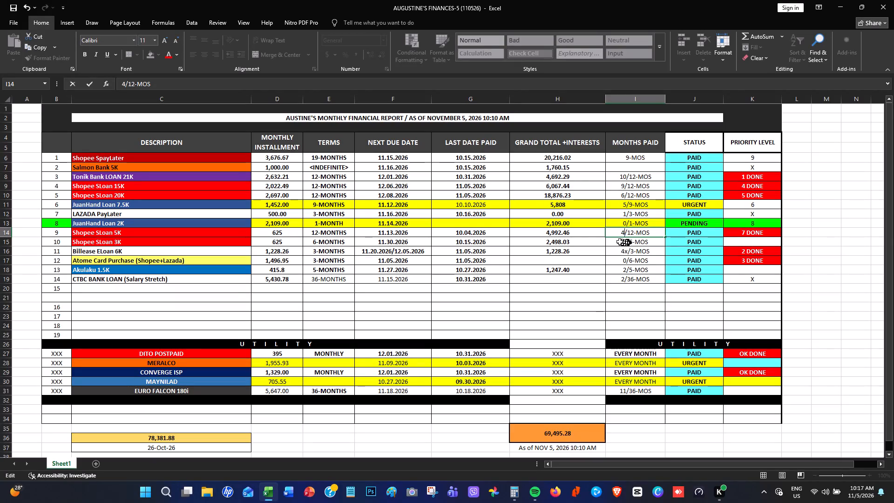
{"action": "left_click", "coordinate": [561, 232]}
Copy the last date paid 11.05.2026 of Shopee SLoan 20K into the last date paid of Shopee SLoan 5K.
{"action": "left_click", "coordinate": [481, 233]}
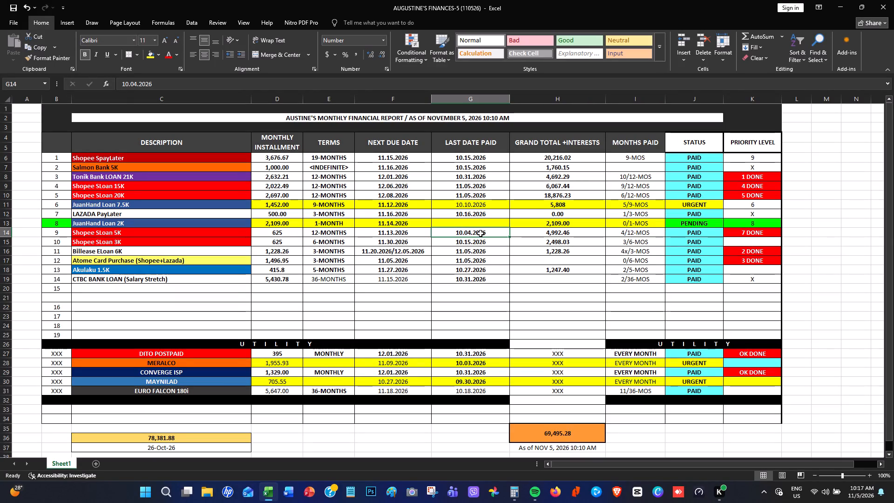
{"action": "left_click", "coordinate": [475, 194]}
{"action": "key", "text": "ctrl+c"}
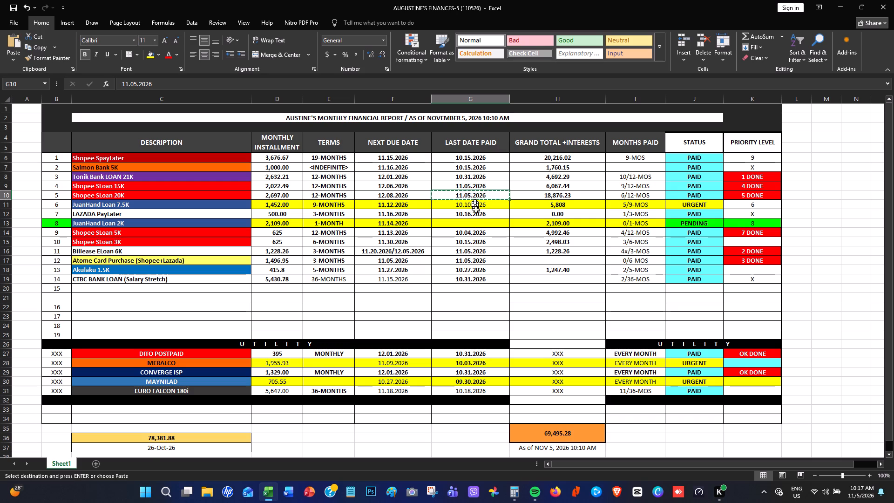
{"action": "left_click", "coordinate": [486, 233]}
{"action": "key", "text": "ctrl+v"}
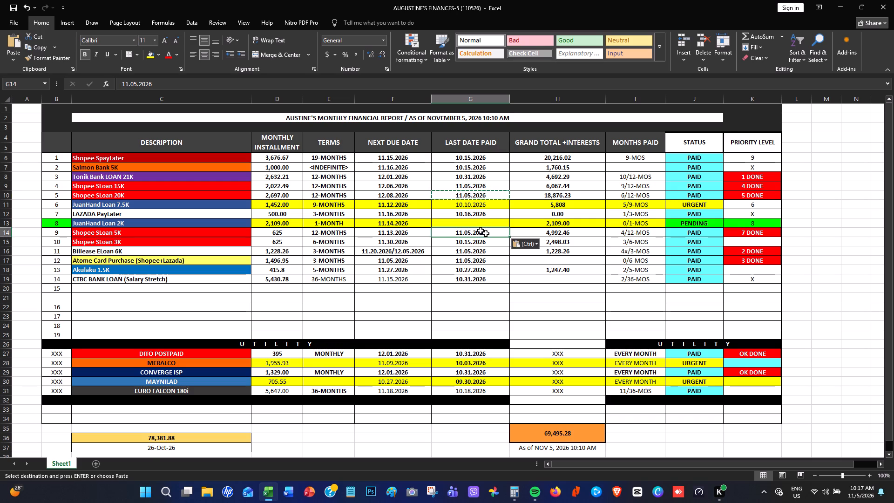
Set the next due date of Shopee SLoan 5K to 12.13.2026.
{"action": "left_click", "coordinate": [407, 236]}
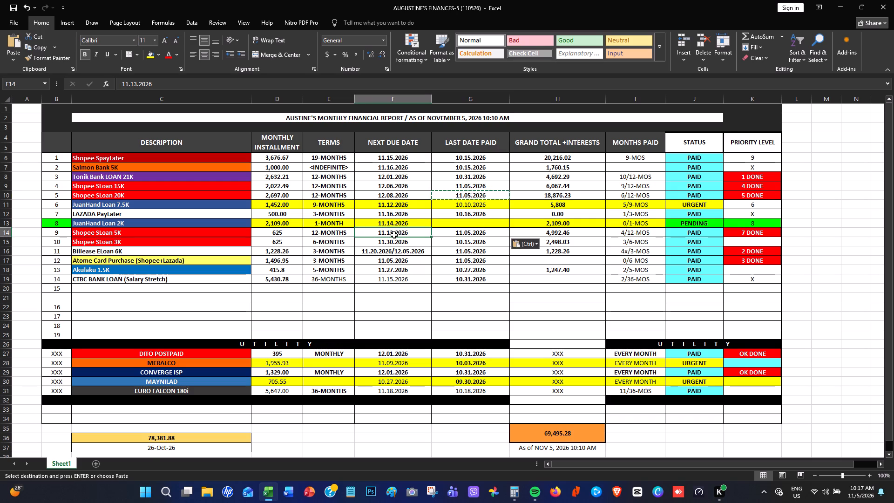
{"action": "double_click", "coordinate": [385, 233]}
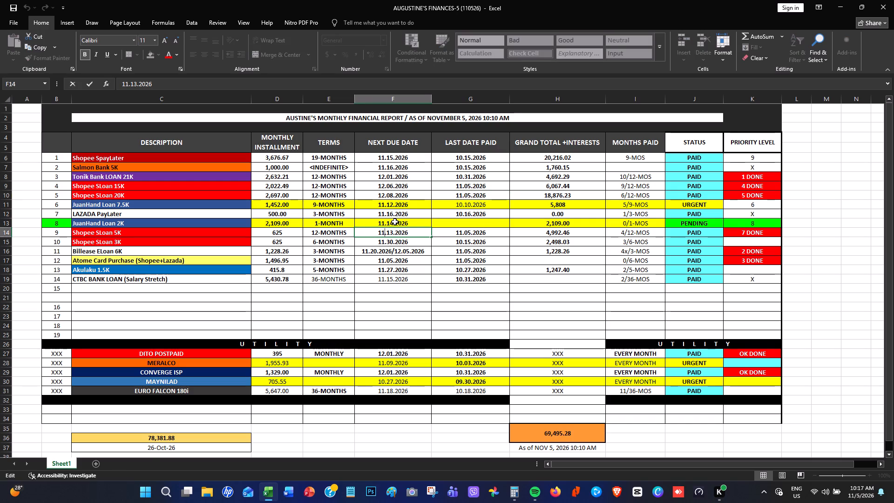
{"action": "key", "text": "BackSpace"}
{"action": "key", "text": "2"}
{"action": "left_click", "coordinate": [395, 248]}
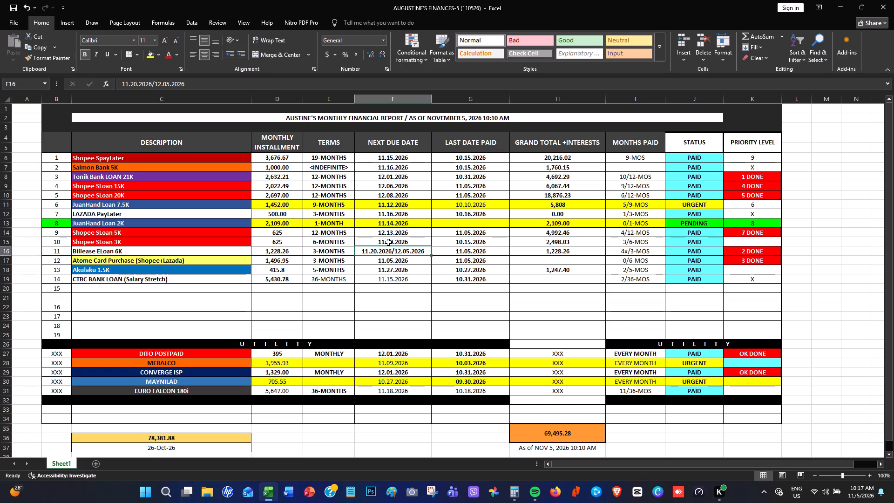
{"action": "left_click", "coordinate": [385, 233]}
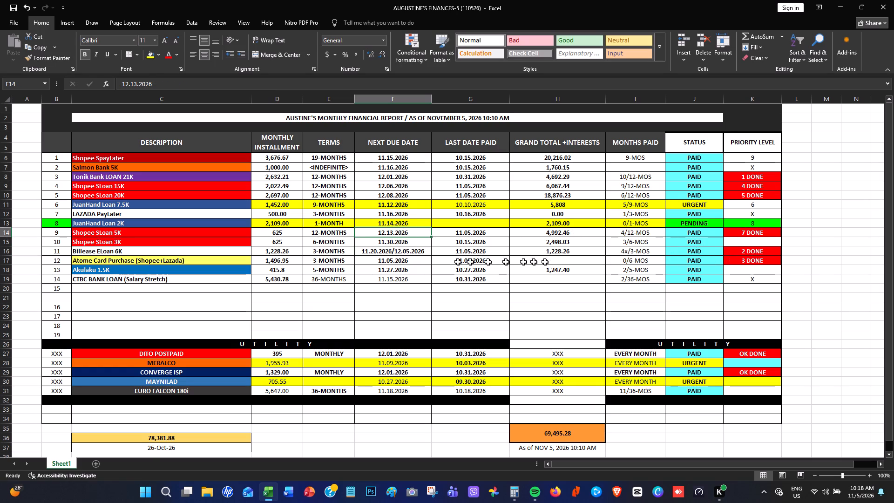
Set the next due date of Atome Card Purchase (Shopee+Lazada) to 12.05.2026.
{"action": "left_click", "coordinate": [400, 261]}
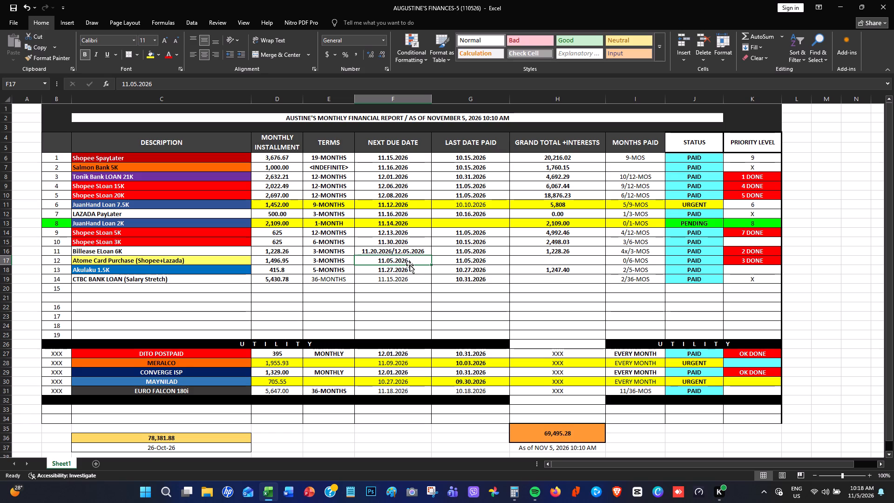
{"action": "double_click", "coordinate": [384, 261]}
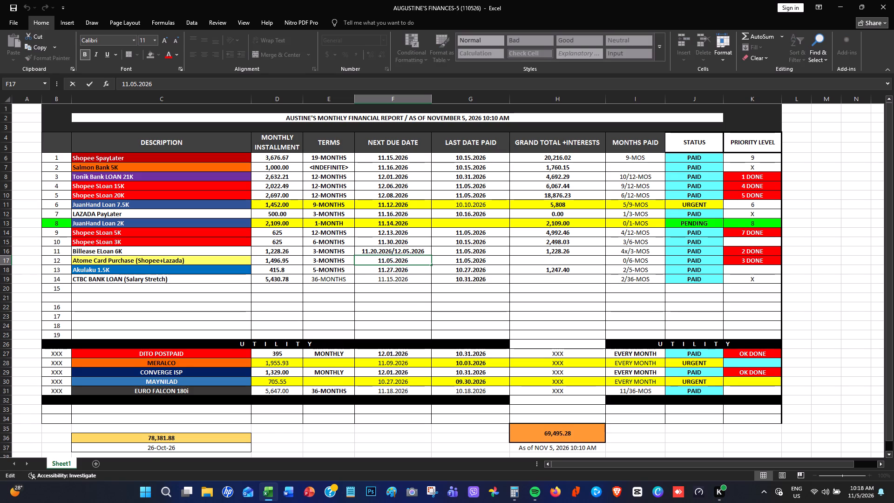
{"action": "key", "text": "BackSpace"}
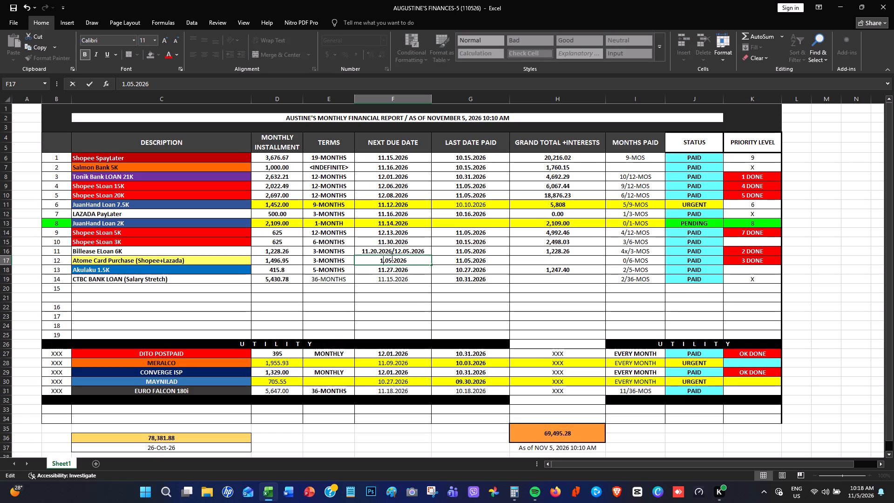
{"action": "key", "text": "2"}
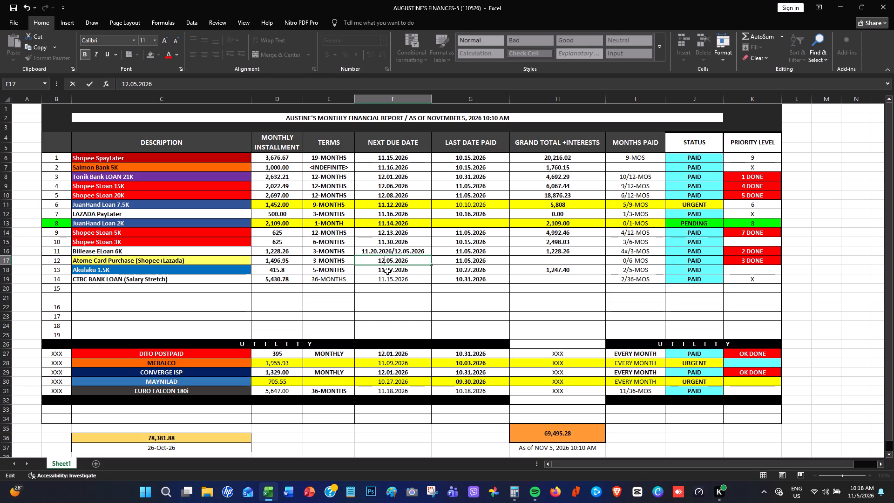
{"action": "left_click", "coordinate": [446, 261]}
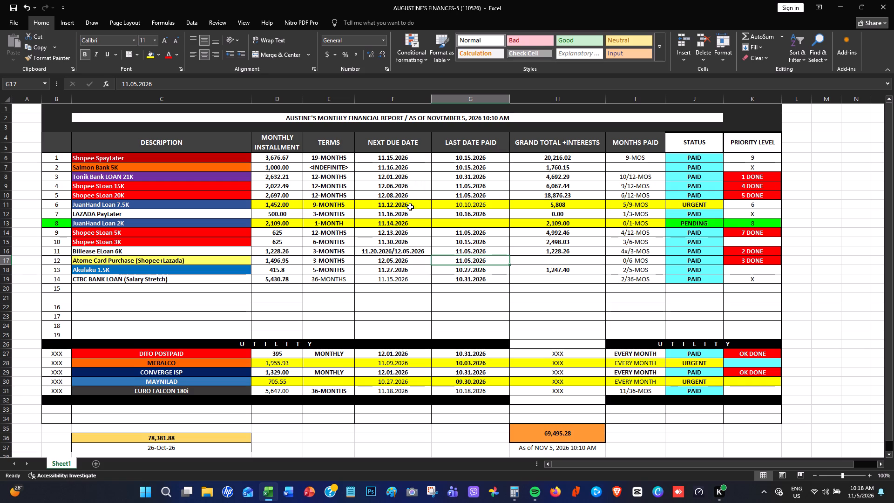
Save the updated financial report workbook under its existing name.
{"action": "left_click", "coordinate": [412, 241]}
{"action": "left_click", "coordinate": [411, 233]}
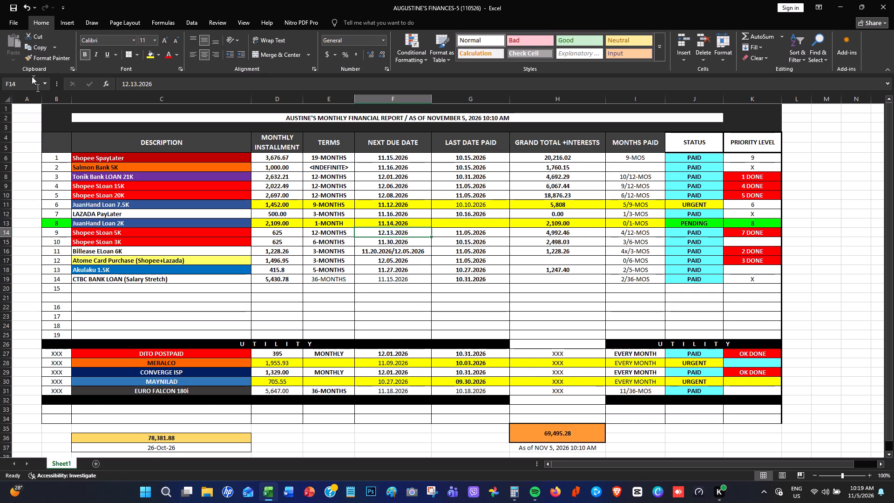
{"action": "left_click", "coordinate": [13, 22]}
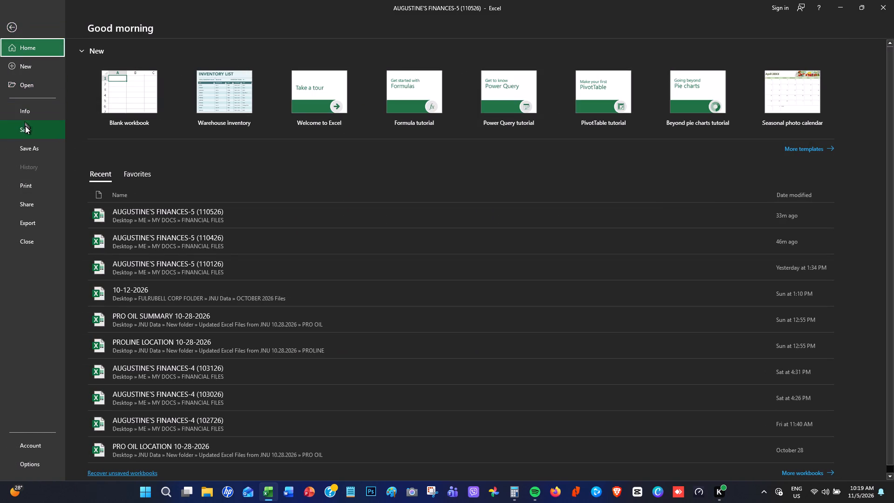
{"action": "left_click", "coordinate": [25, 126]}
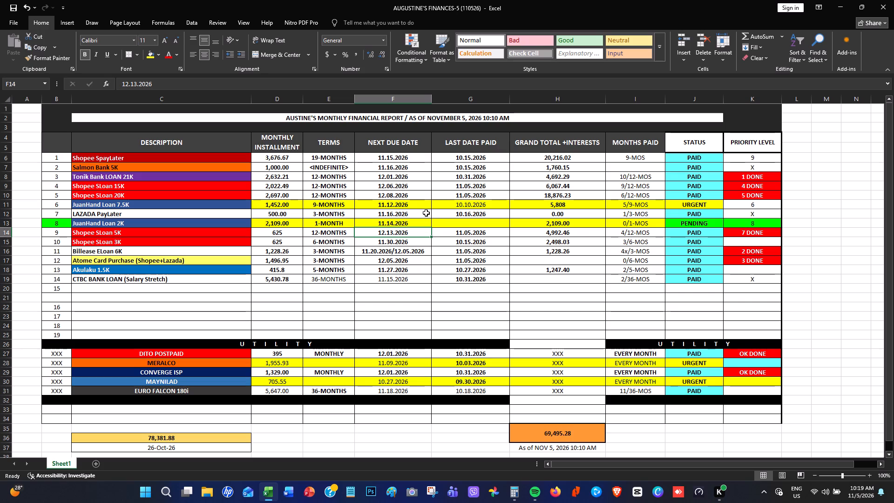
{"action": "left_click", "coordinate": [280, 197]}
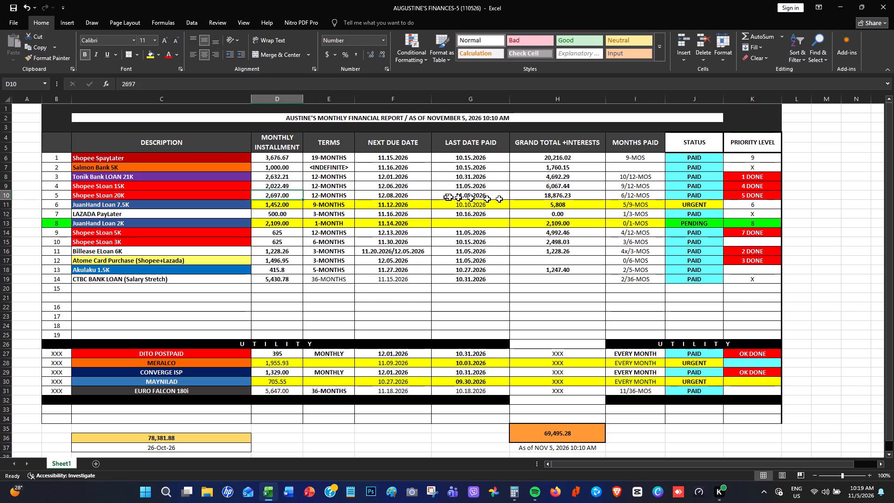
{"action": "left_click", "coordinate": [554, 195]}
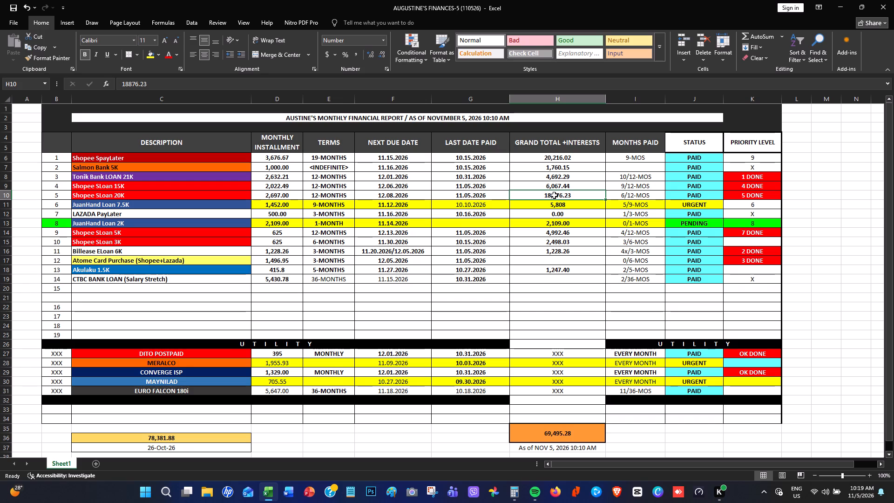
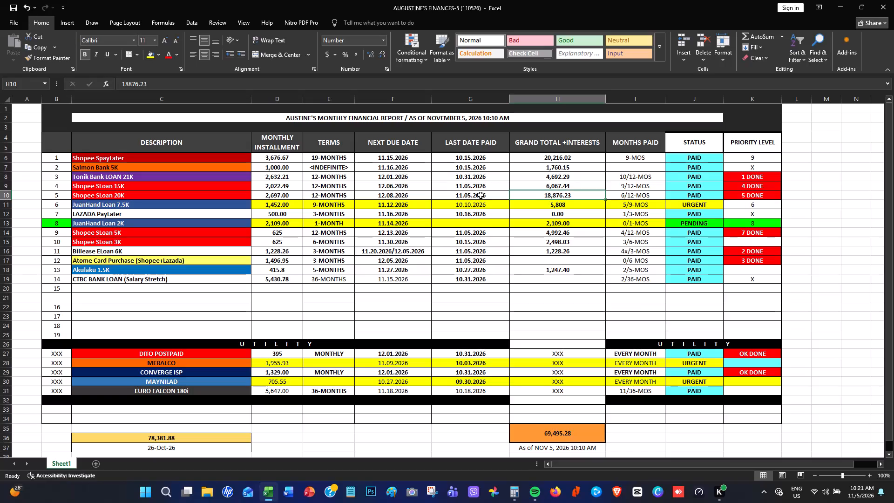
Set the months paid of Shopee SLoan 20K to 5/12-MOS.
{"action": "left_click", "coordinate": [627, 195]}
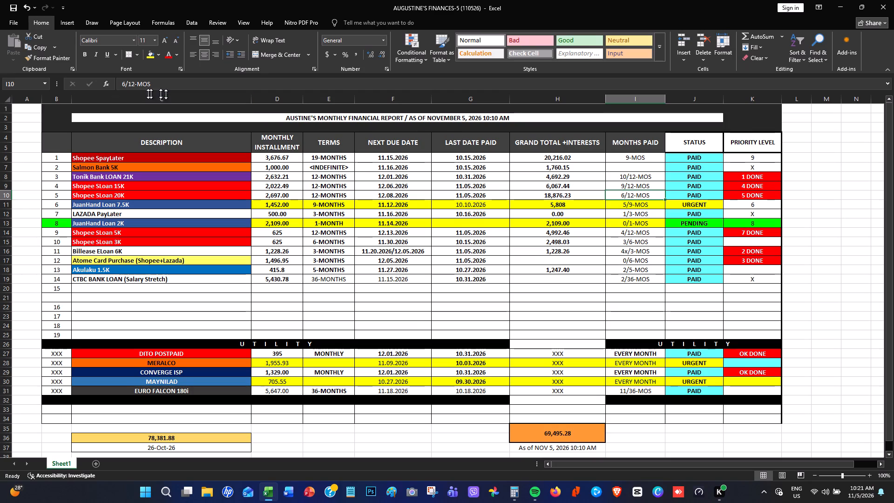
{"action": "left_click", "coordinate": [125, 82]}
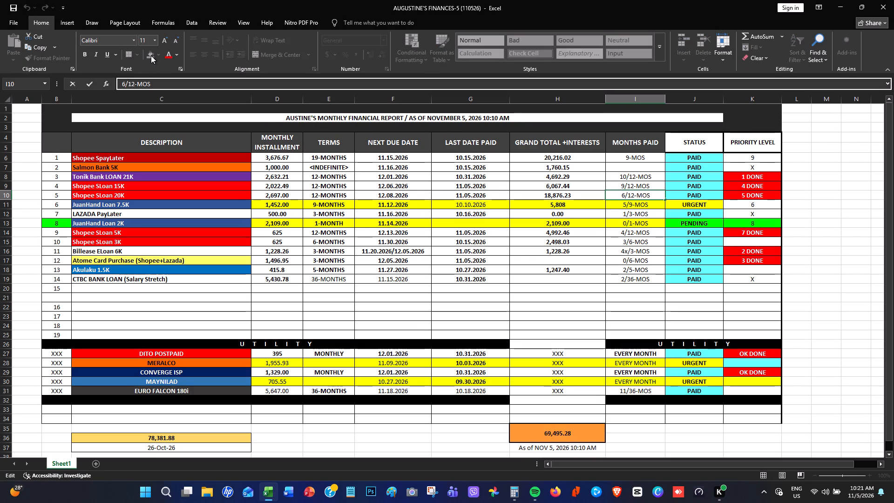
Set the months paid of Shopee SLoan 20K to 5/12-MOS.
{"action": "key", "text": "BackSpace"}
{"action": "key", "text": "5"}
{"action": "left_click", "coordinate": [486, 282]}
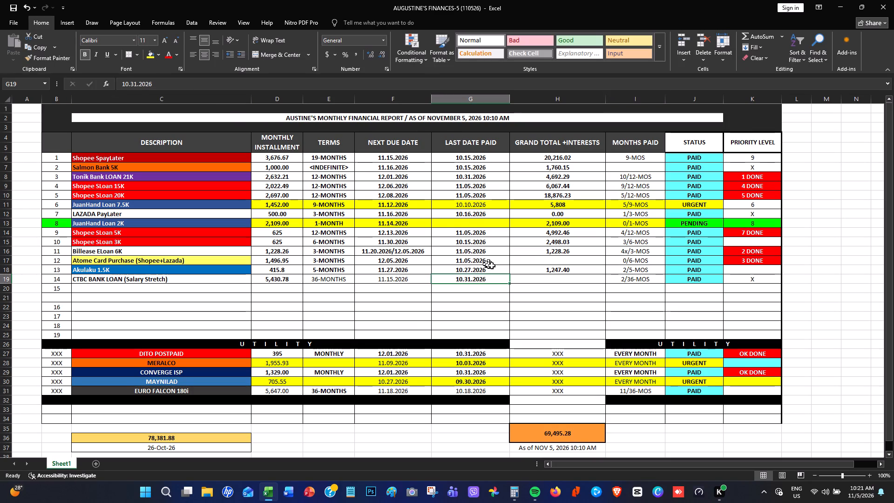
Save the updated financial report workbook under its existing name.
{"action": "left_click", "coordinate": [12, 20]}
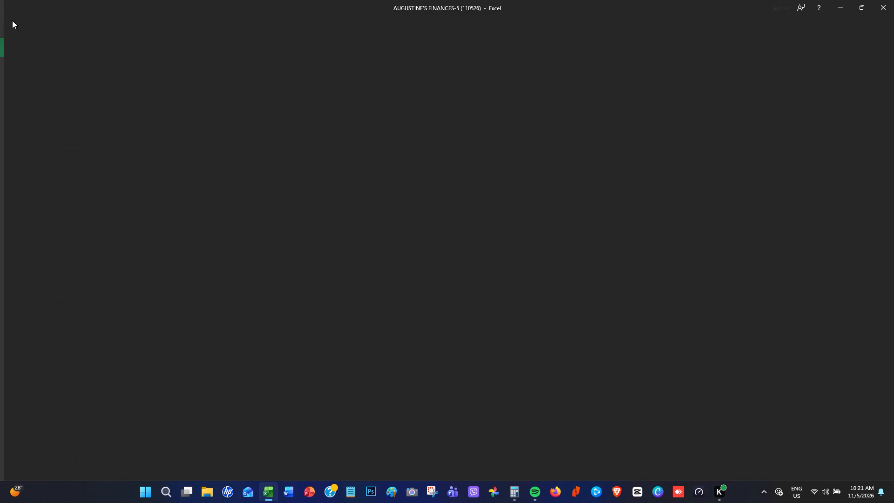
{"action": "left_click", "coordinate": [26, 131]}
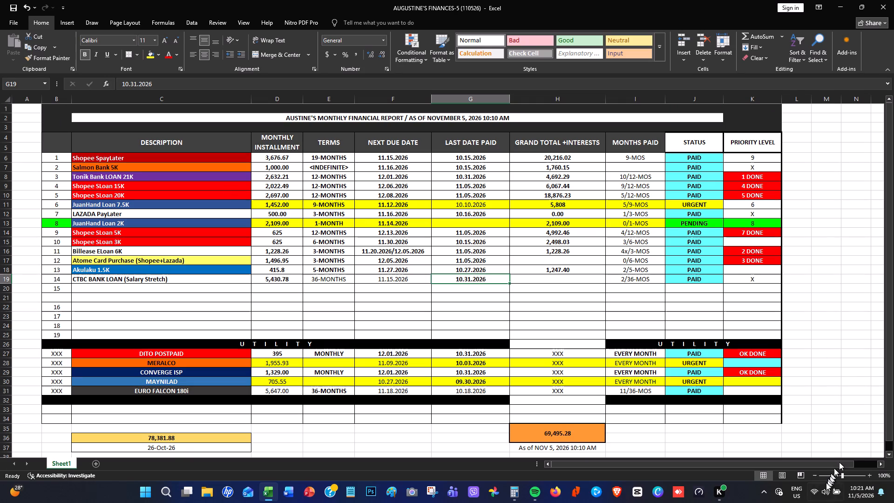
Raise the display brightness to its maximum.
{"action": "left_click", "coordinate": [815, 492]}
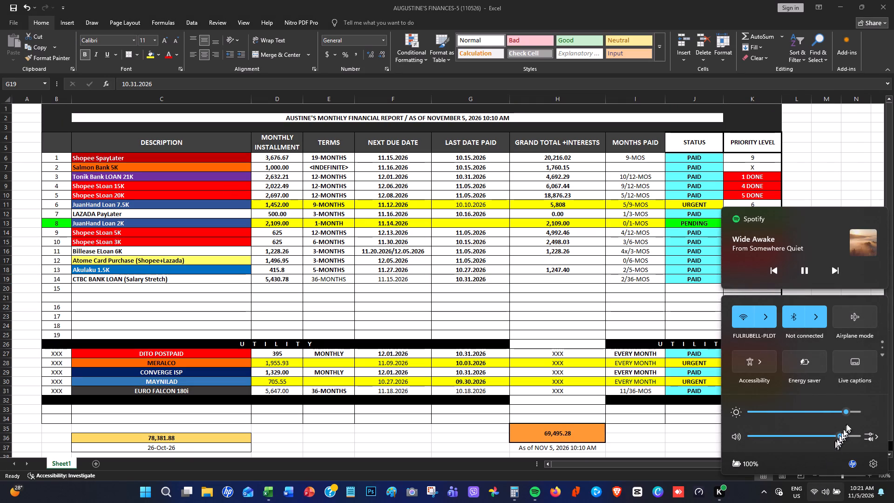
{"action": "left_click_drag", "start_coordinate": [847, 411], "coordinate": [868, 412]}
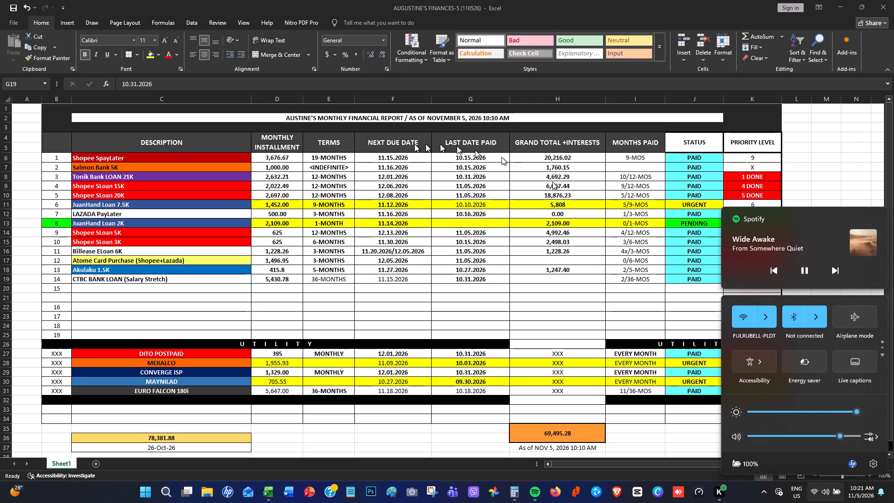
{"action": "left_click", "coordinate": [193, 2]}
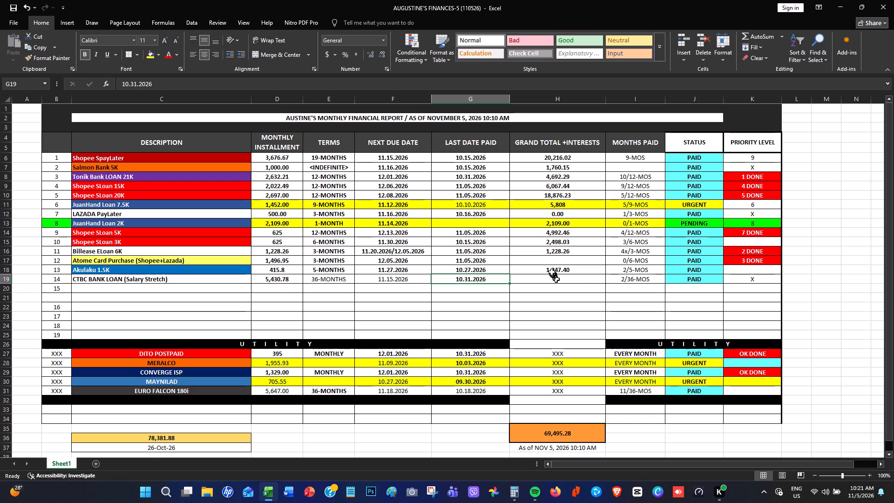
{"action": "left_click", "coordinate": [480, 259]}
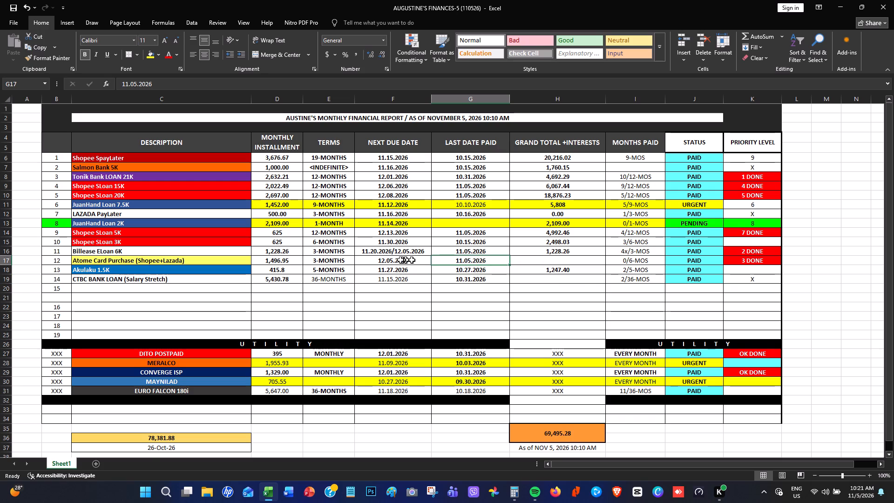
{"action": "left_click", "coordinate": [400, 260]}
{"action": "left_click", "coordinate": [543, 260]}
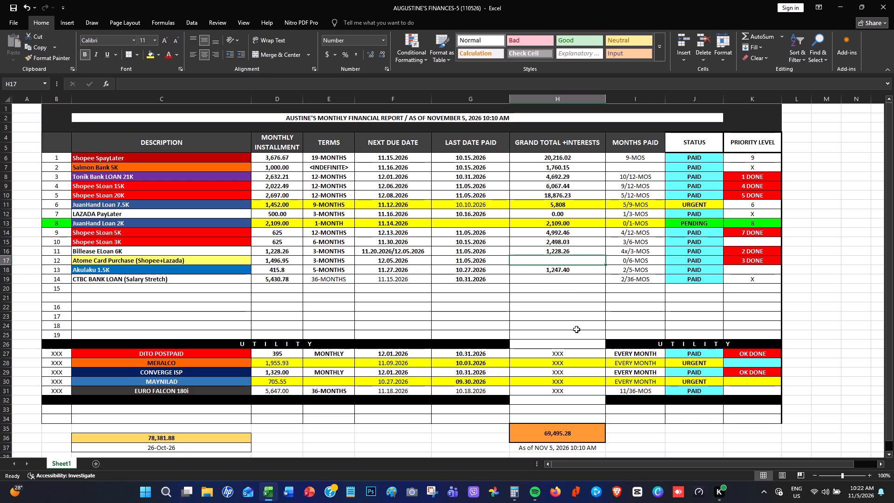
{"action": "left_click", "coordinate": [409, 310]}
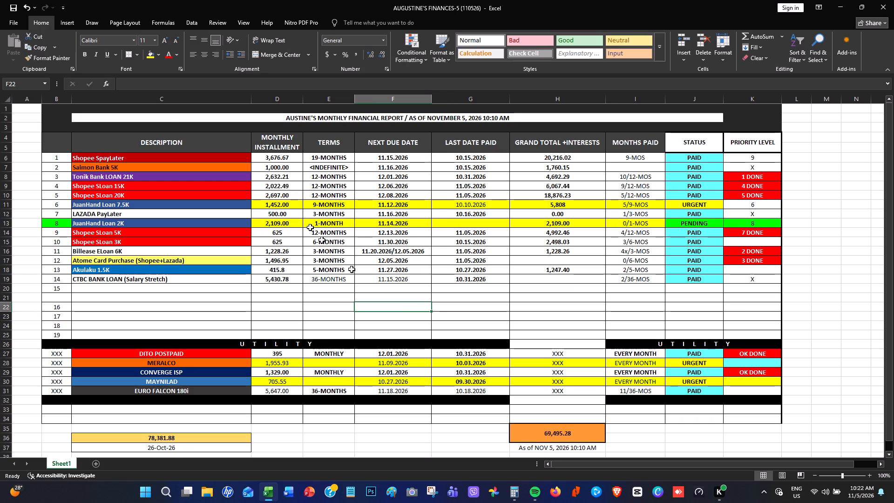
Save the updated financial report workbook under its existing name.
{"action": "left_click", "coordinate": [12, 22]}
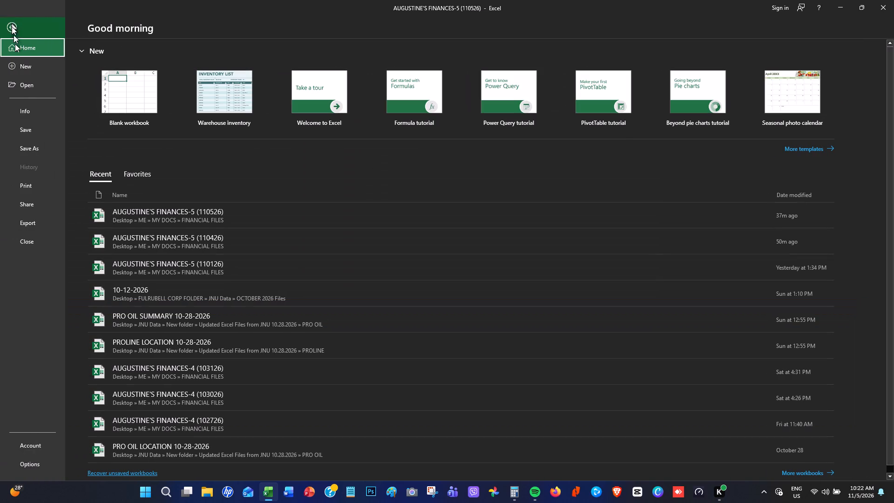
{"action": "left_click", "coordinate": [22, 129]}
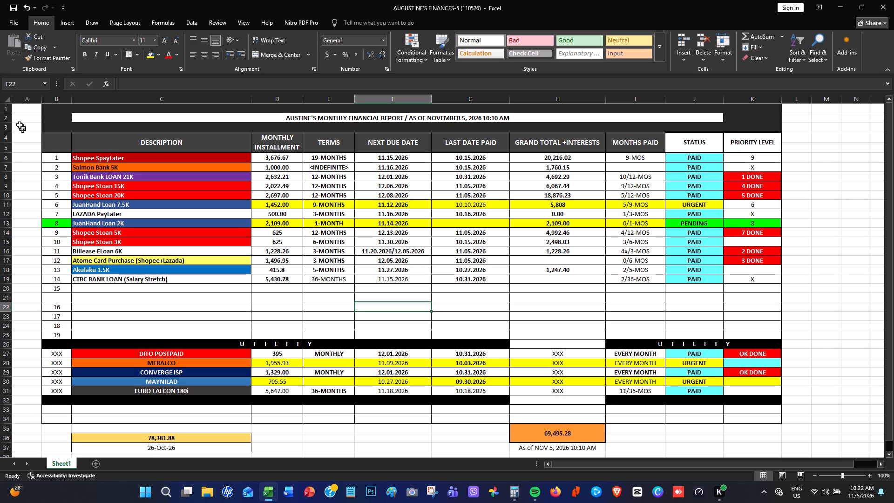
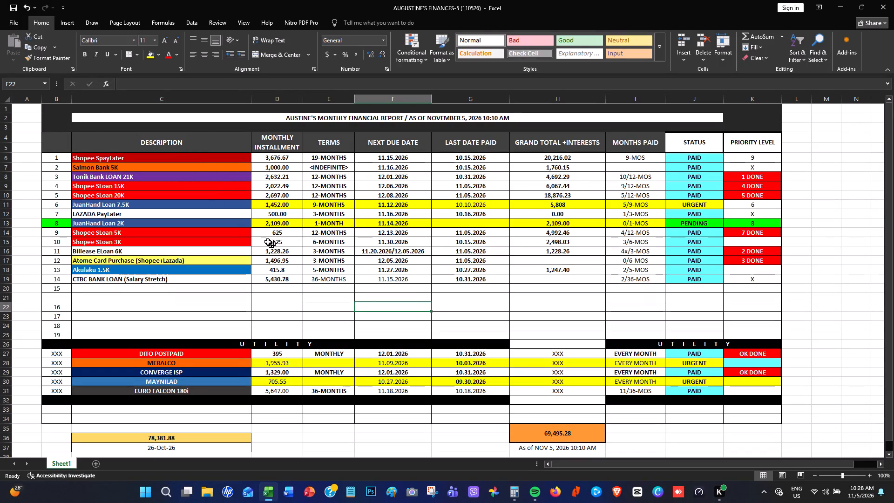
Highlight the Shopee SLoan 3K row in yellow from its monthly installment through its months paid.
{"action": "left_click_drag", "start_coordinate": [268, 242], "coordinate": [624, 243]}
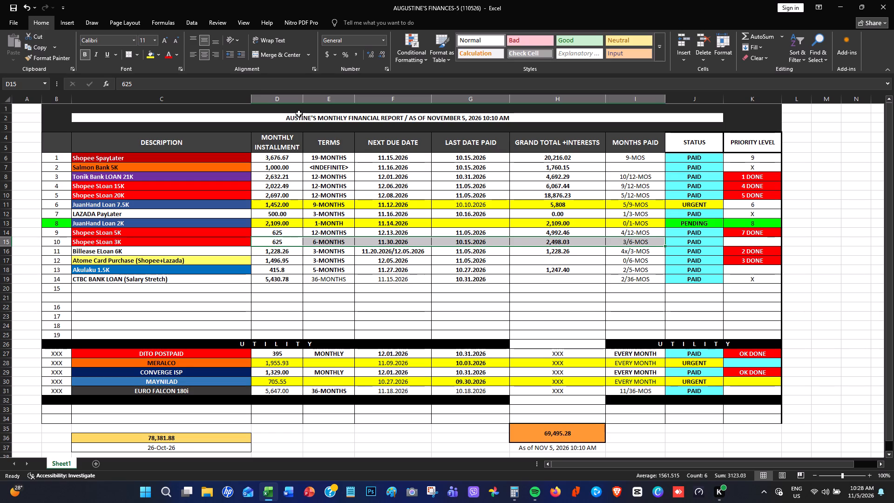
{"action": "left_click", "coordinate": [152, 55]}
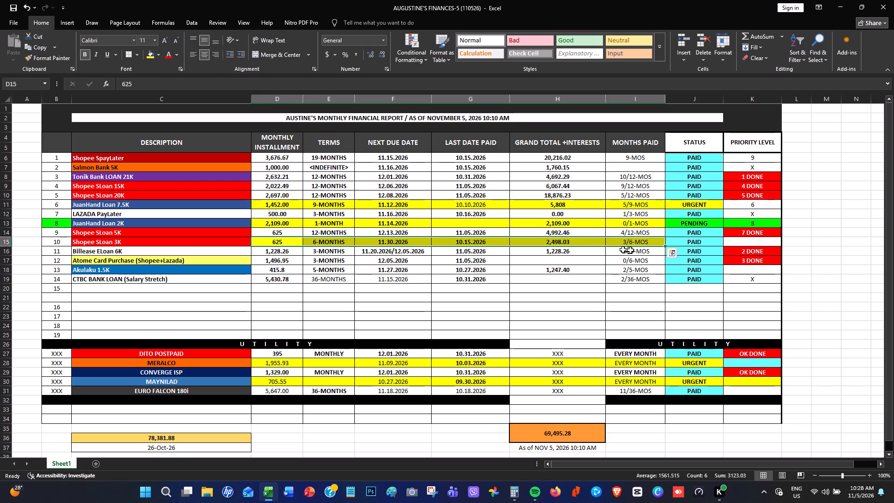
Copy the URGENT status from the JuanHand Loan 7.5K row.
{"action": "left_click", "coordinate": [698, 206]}
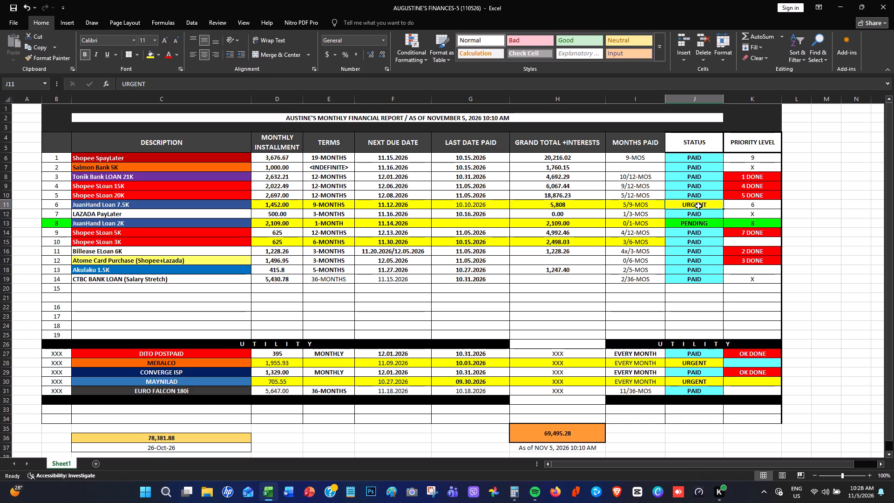
{"action": "key", "text": "ctrl+c"}
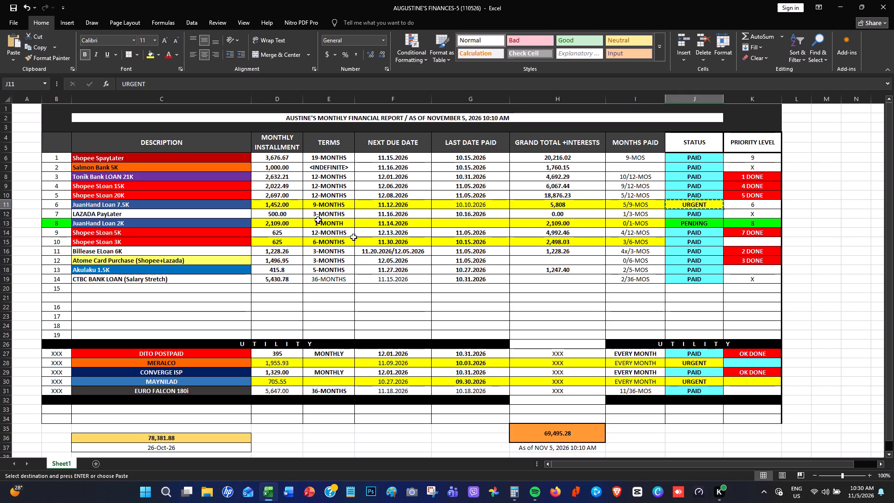
Open the Windows system calendar to check the November 2026 dates.
{"action": "left_click", "coordinate": [856, 496]}
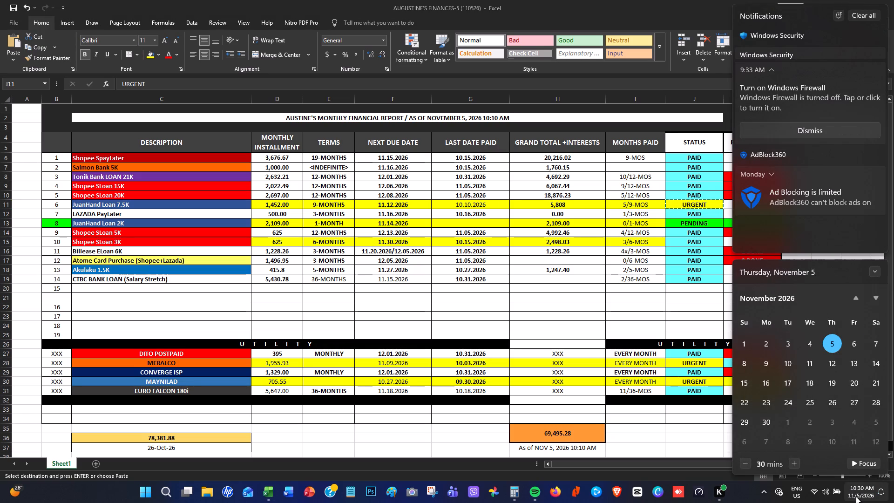
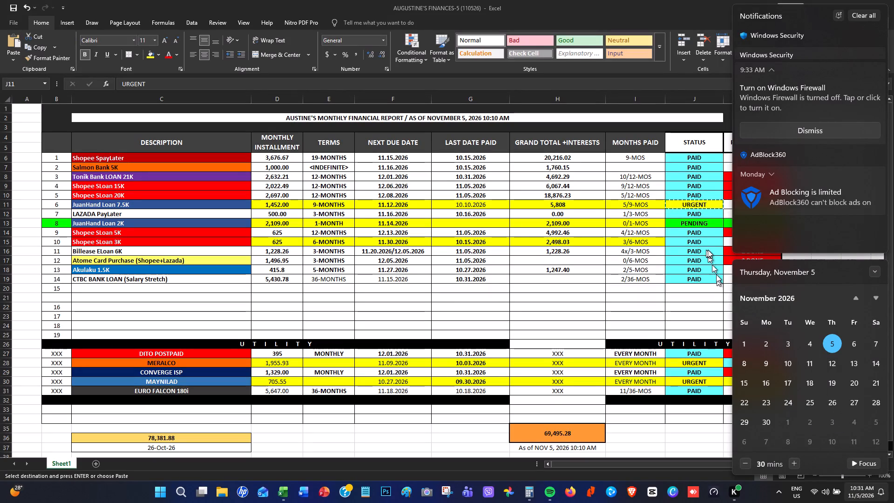
Dismiss the system calendar and save the updated financial report workbook under its existing name.
{"action": "left_click", "coordinate": [634, 8]}
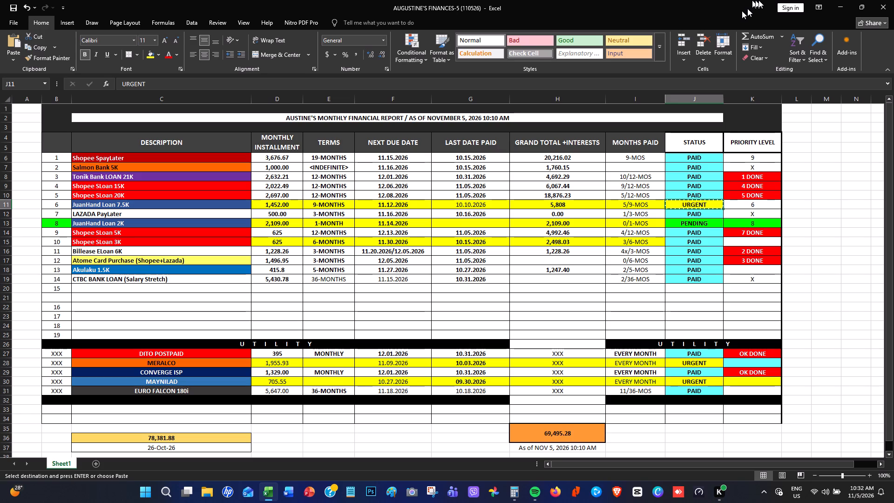
{"action": "scroll", "coordinate": [818, 31], "scroll_direction": "up", "scroll_amount": 1}
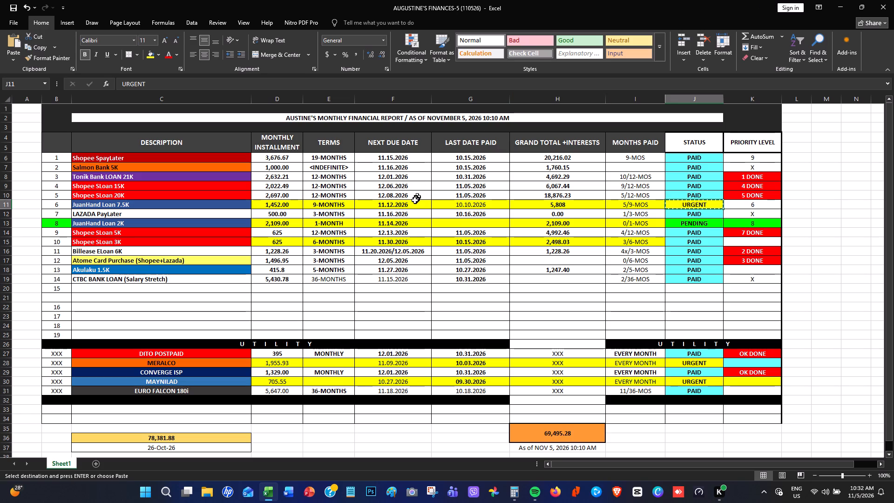
{"action": "left_click", "coordinate": [414, 206]}
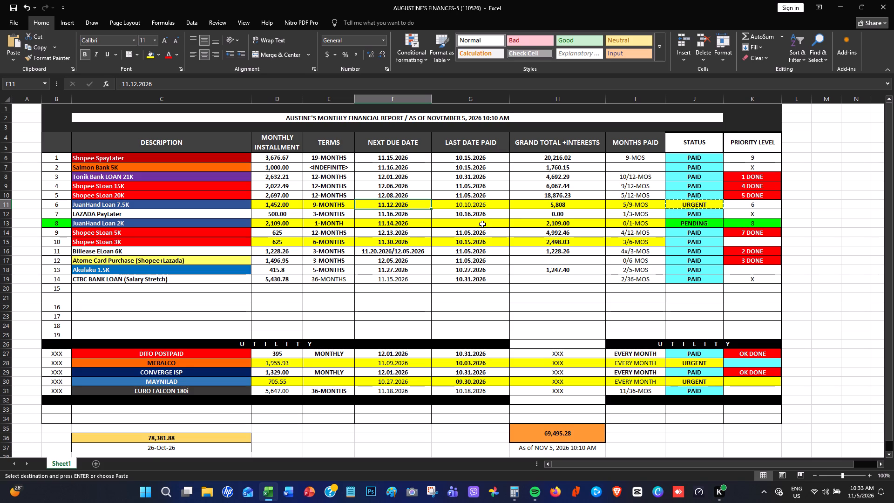
{"action": "left_click", "coordinate": [13, 22]}
{"action": "left_click", "coordinate": [27, 126]}
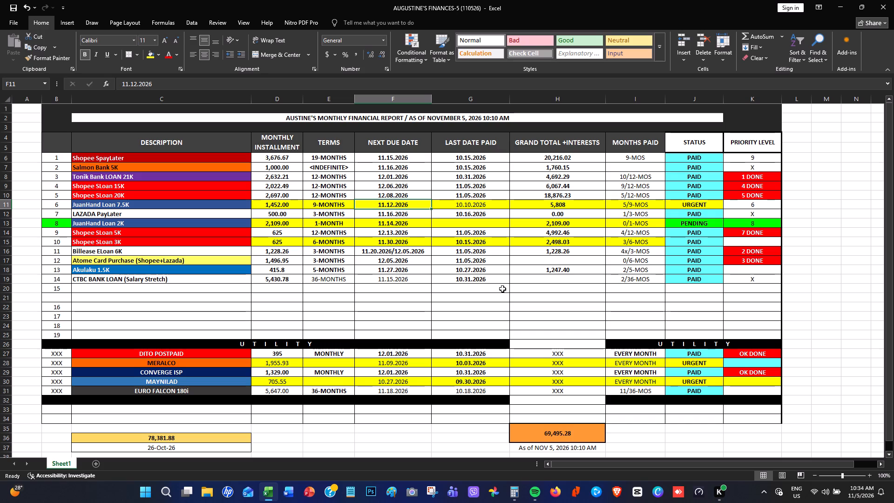
Restore the workbook from full screen to a smaller window and close the Calculator behind it.
{"action": "scroll", "coordinate": [504, 289], "scroll_direction": "up", "scroll_amount": 8}
{"action": "left_click", "coordinate": [863, 8]}
{"action": "left_click", "coordinate": [784, 251]}
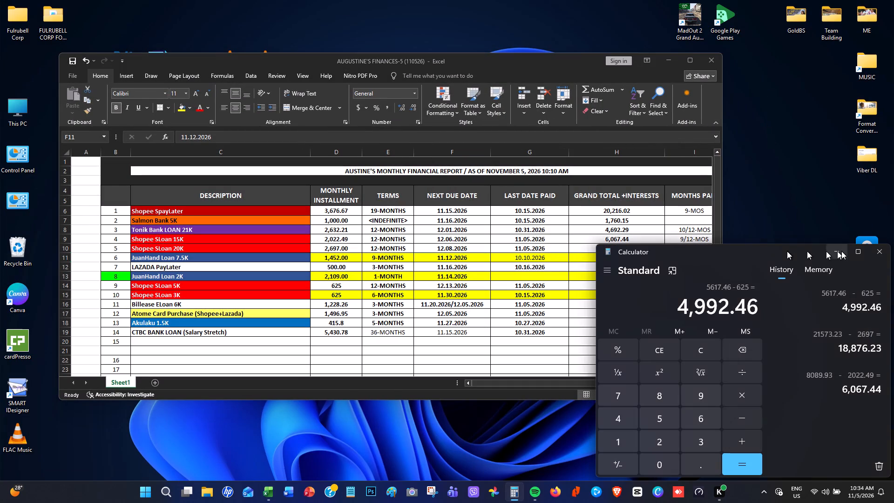
{"action": "left_click", "coordinate": [876, 251]}
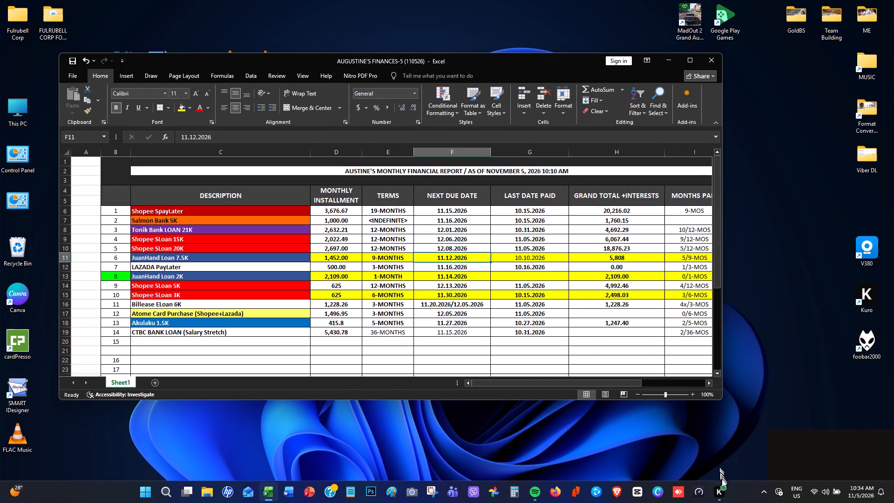
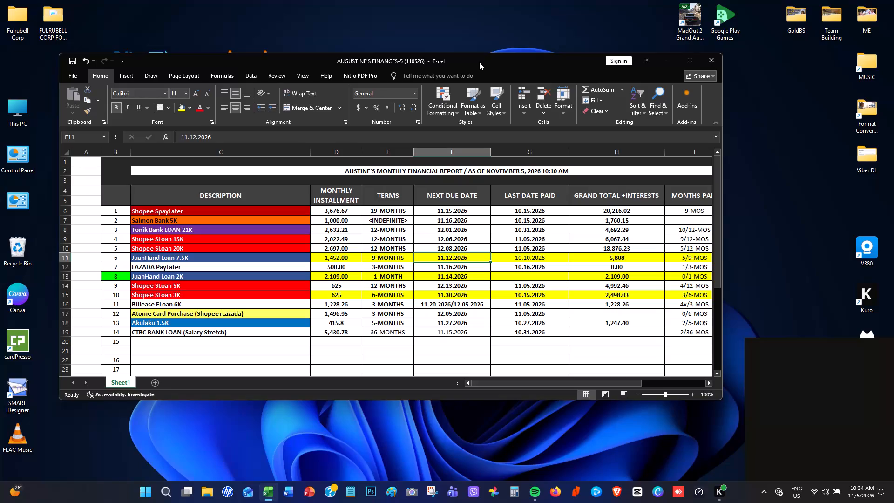
Maximize the financial report workbook window and look over the loan and utility sections.
{"action": "scroll", "coordinate": [461, 187], "scroll_direction": "up", "scroll_amount": 1}
{"action": "left_click", "coordinate": [688, 60]}
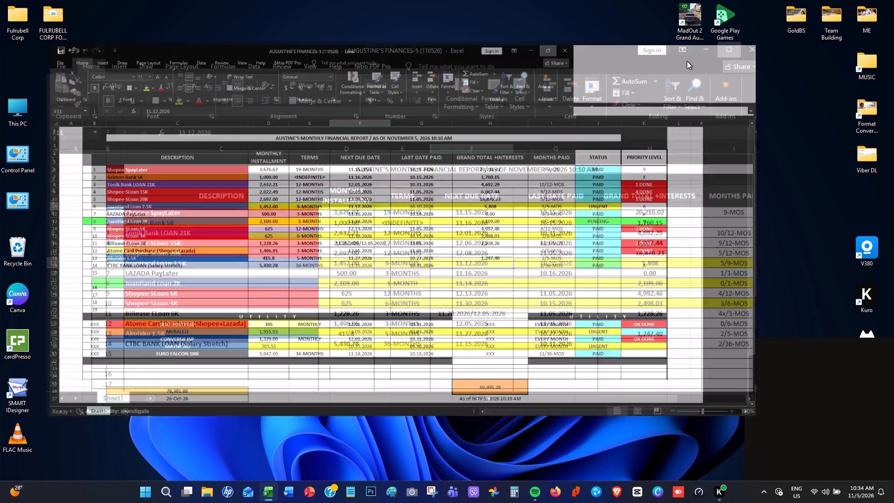
{"action": "scroll", "coordinate": [615, 181], "scroll_direction": "down", "scroll_amount": 6}
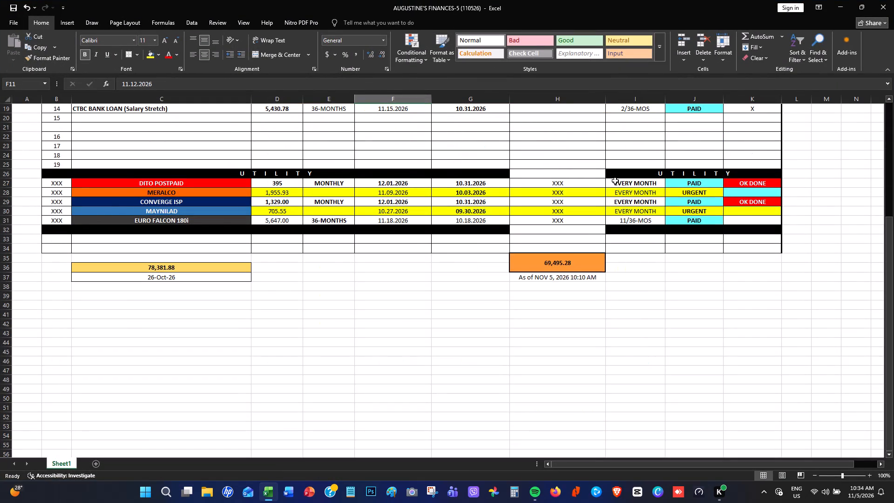
{"action": "scroll", "coordinate": [615, 181], "scroll_direction": "up", "scroll_amount": 6}
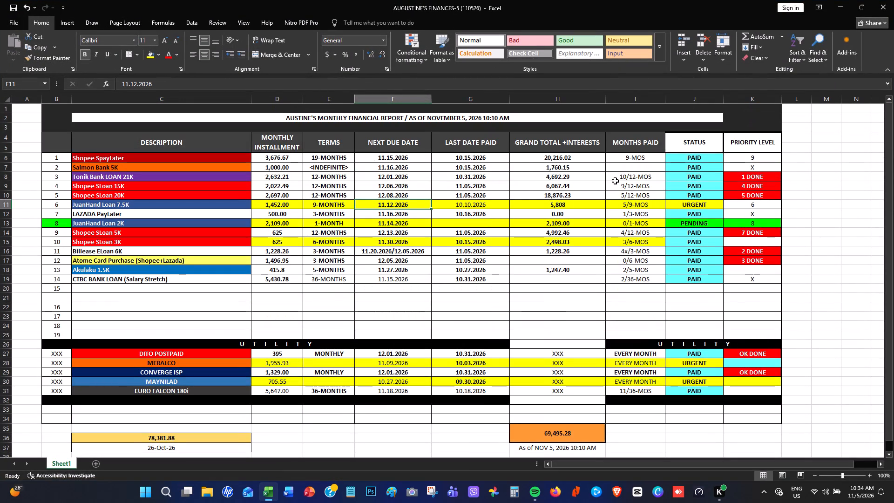
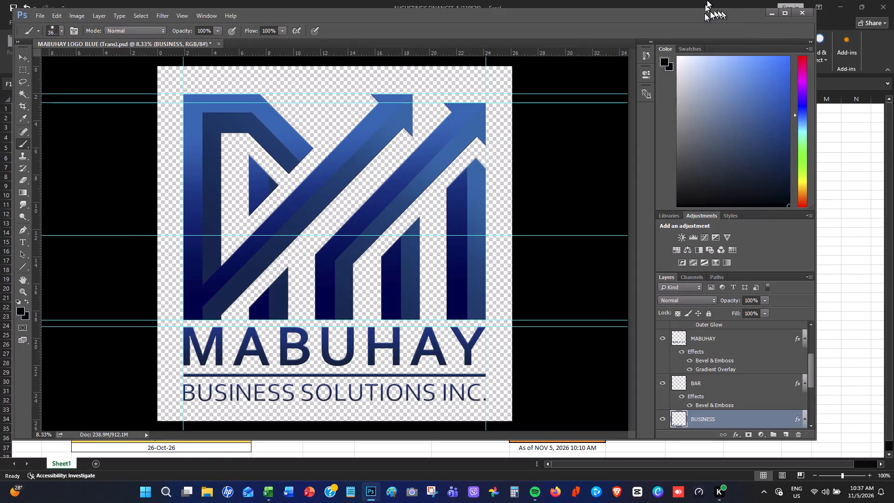
Minimize the Photoshop logo document and return to the financial report workbook in Excel.
{"action": "left_click", "coordinate": [714, 14]}
{"action": "left_click", "coordinate": [770, 13]}
{"action": "left_click", "coordinate": [716, 14]}
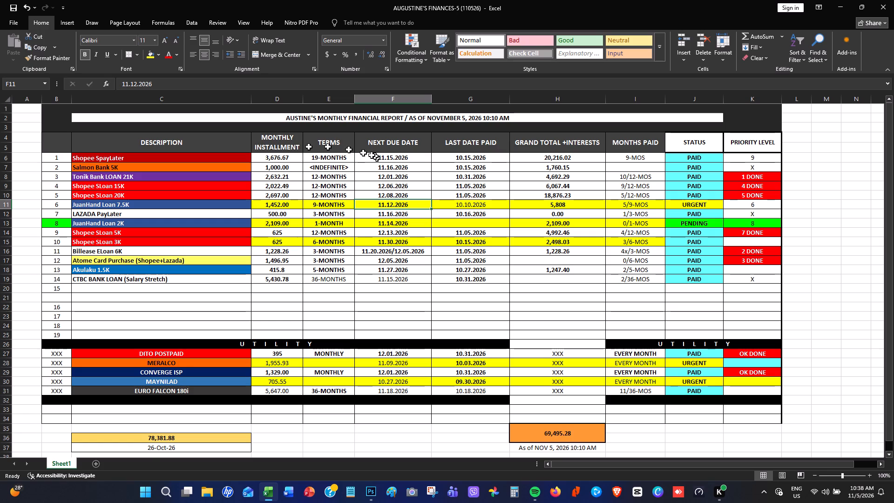
Set the Shopee SpayLater monthly installment to 4548.14.
{"action": "double_click", "coordinate": [278, 158]}
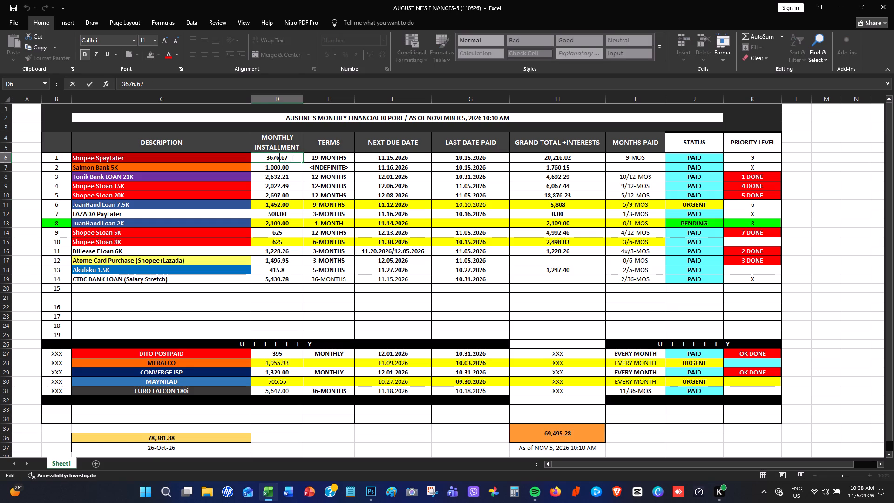
{"action": "left_click_drag", "start_coordinate": [292, 158], "coordinate": [237, 158]}
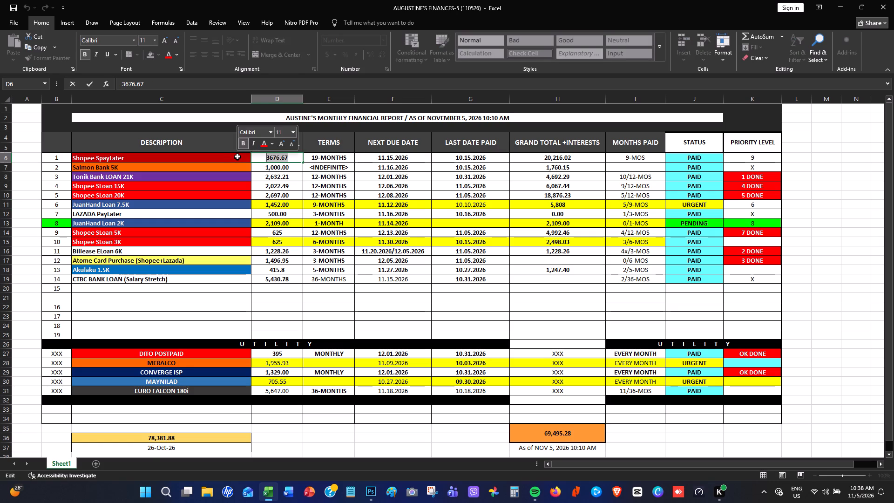
{"action": "key", "text": "4"}
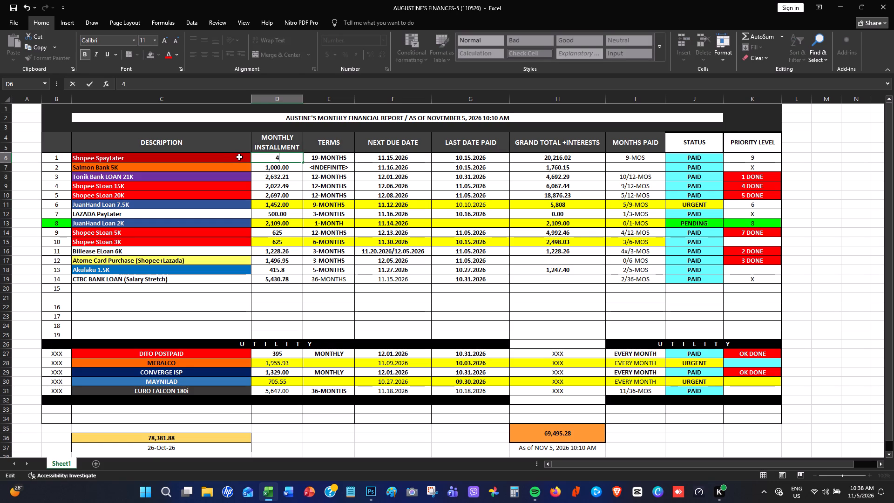
{"action": "type", "text": "548"}
{"action": "type", "text": ".14"}
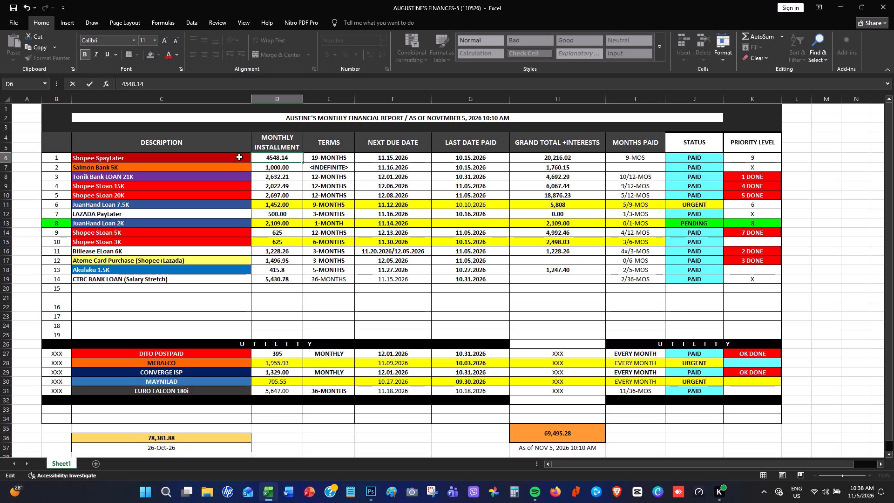
{"action": "left_click", "coordinate": [283, 170]}
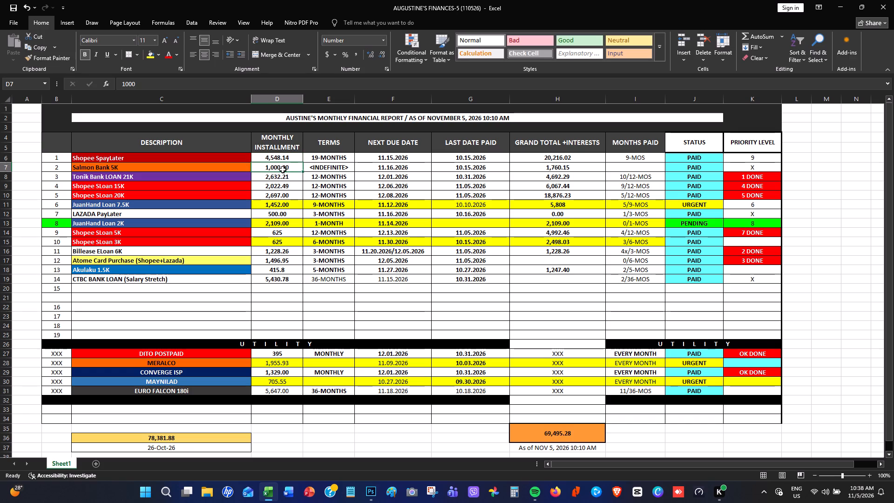
{"action": "left_click", "coordinate": [284, 159]}
Check along the Shopee SpayLater row and set its months paid to 12-MOS.
{"action": "left_click", "coordinate": [331, 160]}
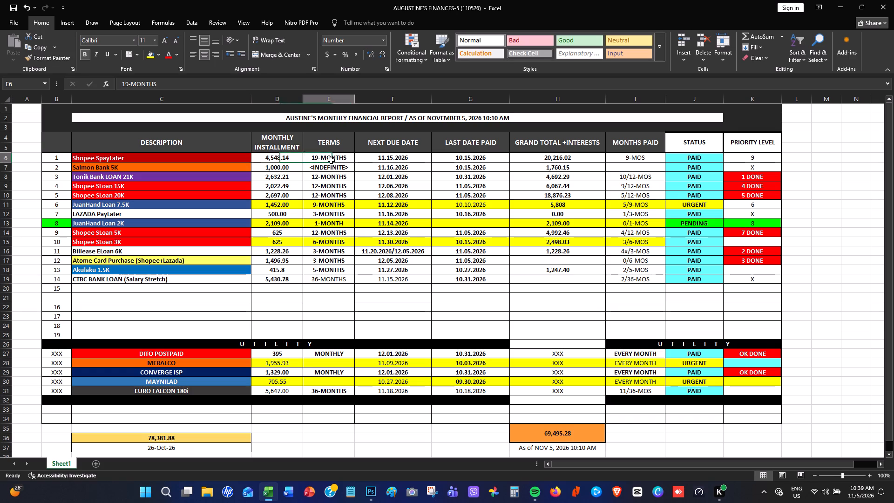
{"action": "left_click", "coordinate": [375, 159]}
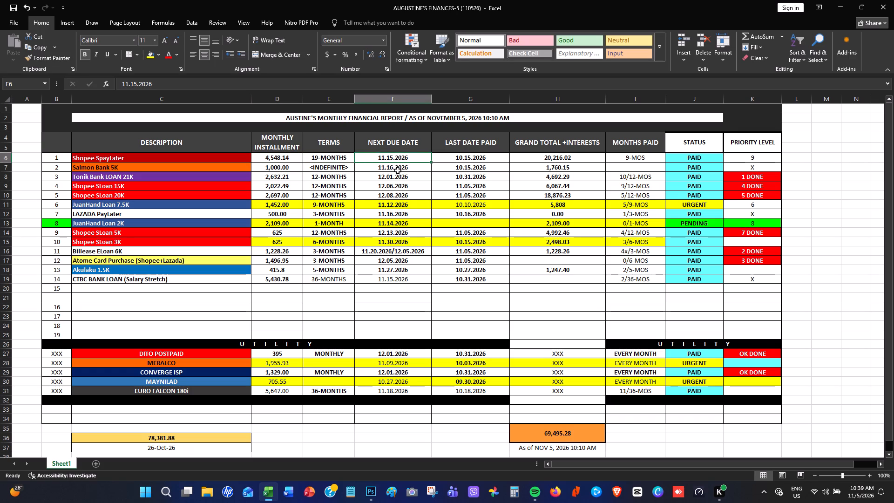
{"action": "left_click", "coordinate": [454, 159]}
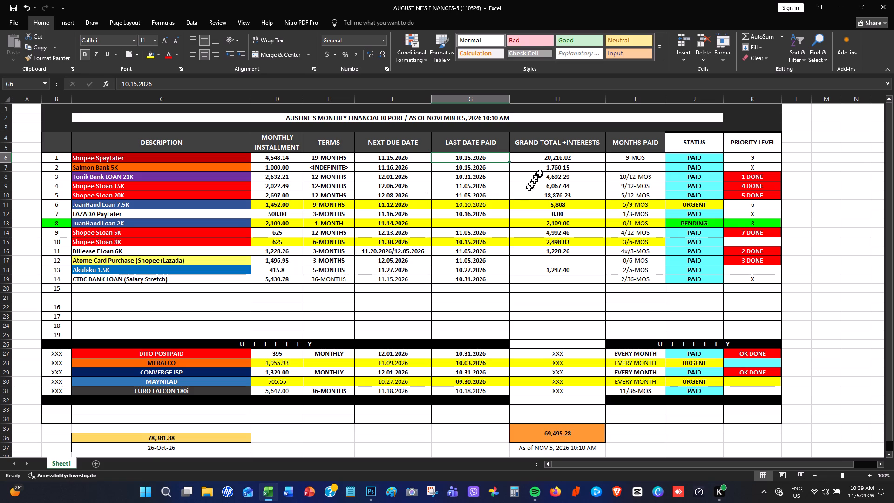
{"action": "left_click", "coordinate": [553, 158]}
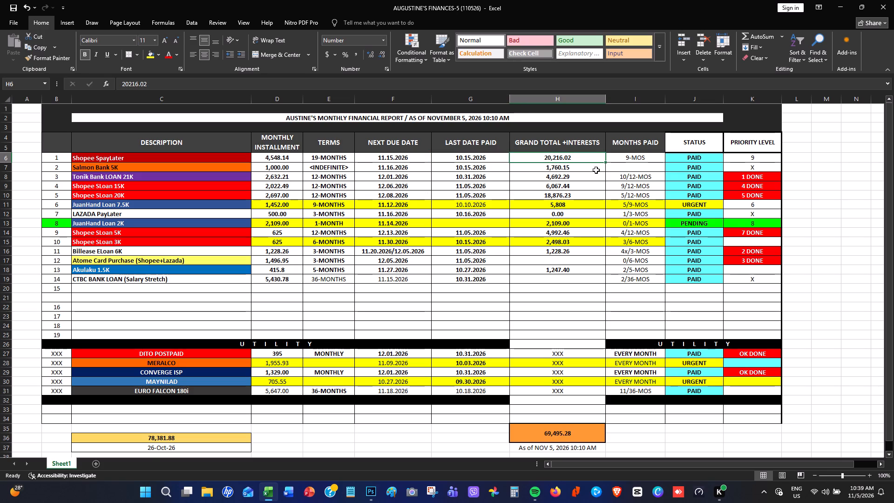
{"action": "double_click", "coordinate": [633, 158]}
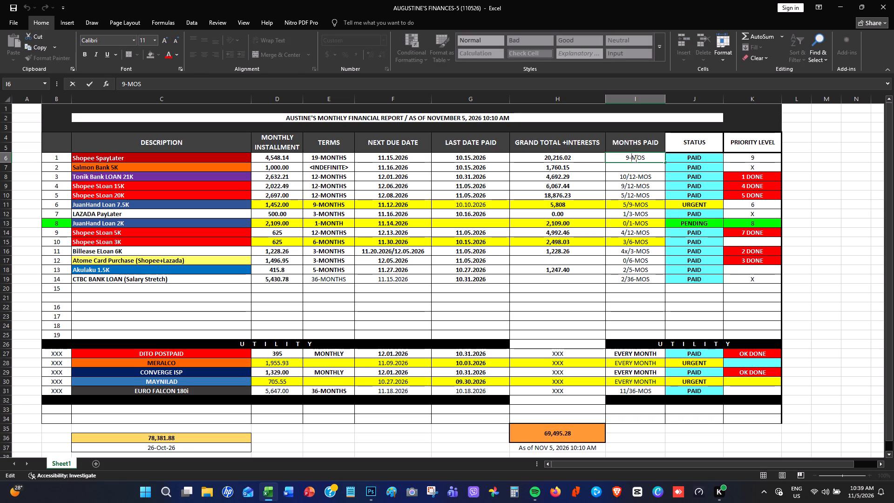
{"action": "left_click_drag", "start_coordinate": [630, 158], "coordinate": [614, 159]}
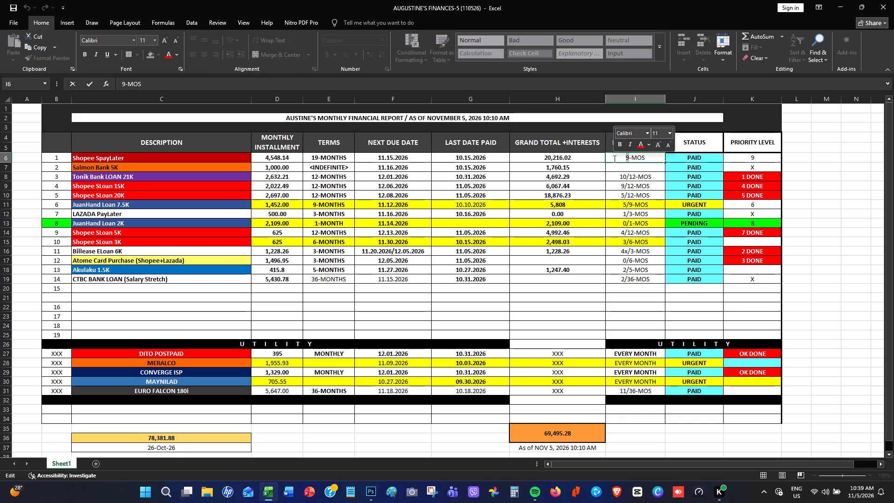
{"action": "type", "text": "12"}
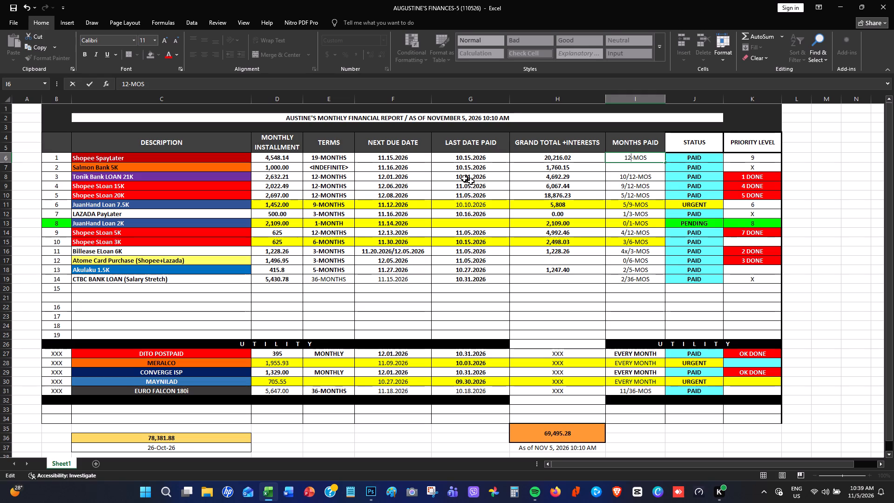
{"action": "left_click", "coordinate": [459, 168]}
{"action": "left_click", "coordinate": [461, 159]}
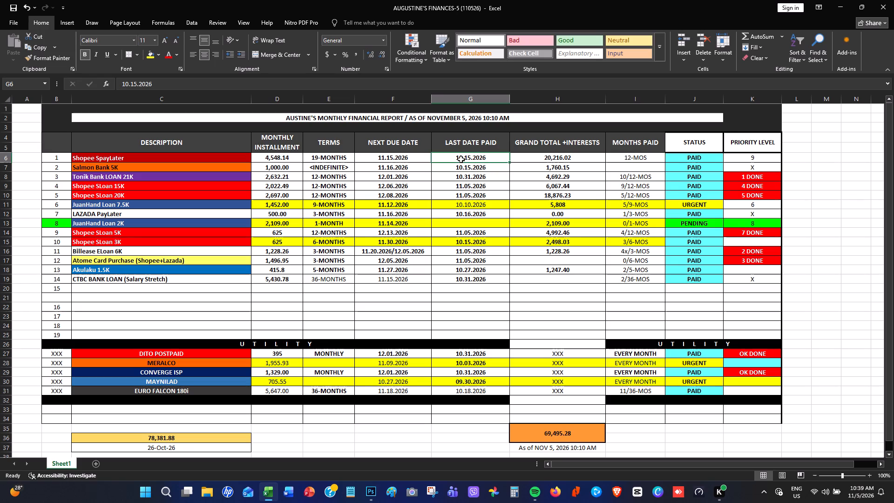
Save the updated financial report workbook.
{"action": "left_click", "coordinate": [15, 24]}
{"action": "left_click", "coordinate": [27, 122]}
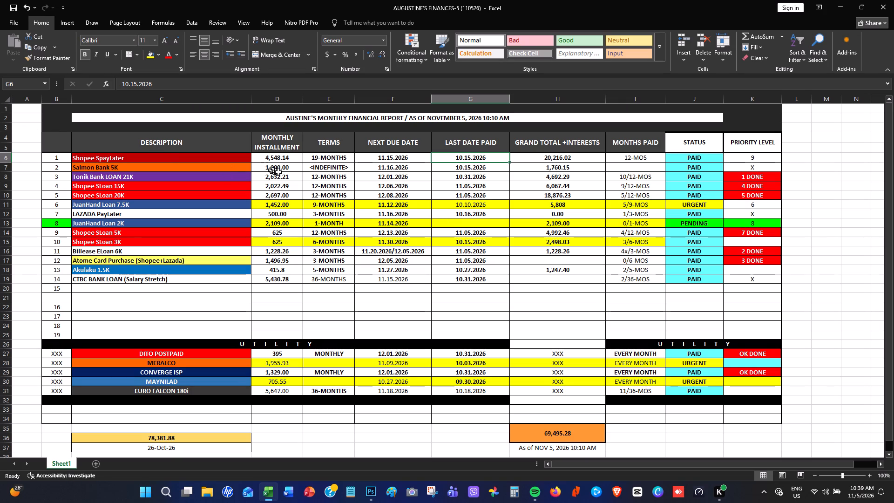
Check the Salmon Bank 5K row's monthly installment and grand total with interests.
{"action": "left_click", "coordinate": [291, 168]}
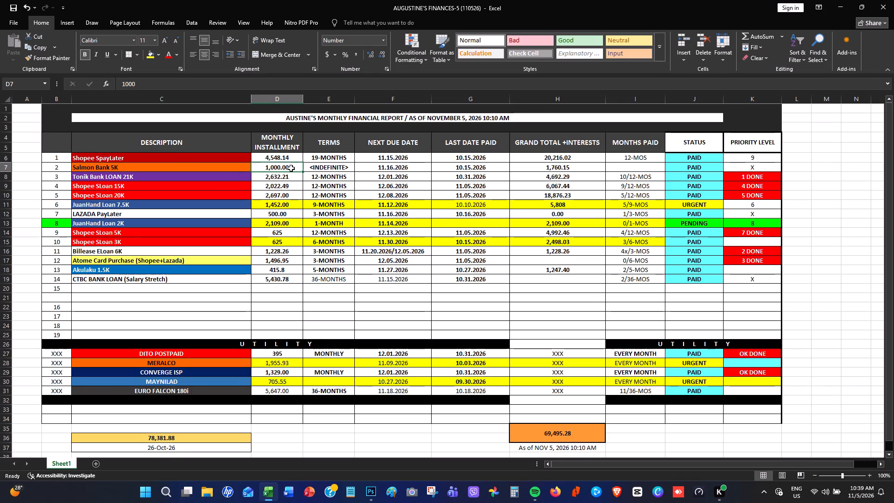
{"action": "left_click", "coordinate": [524, 168]}
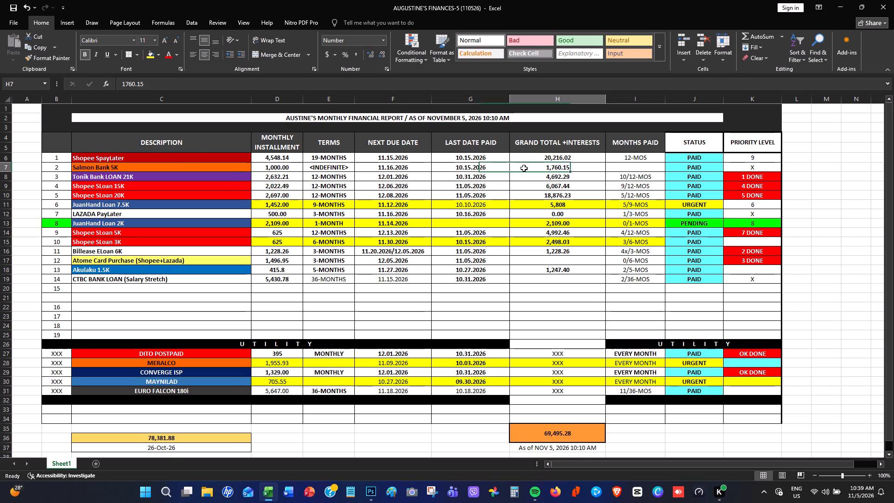
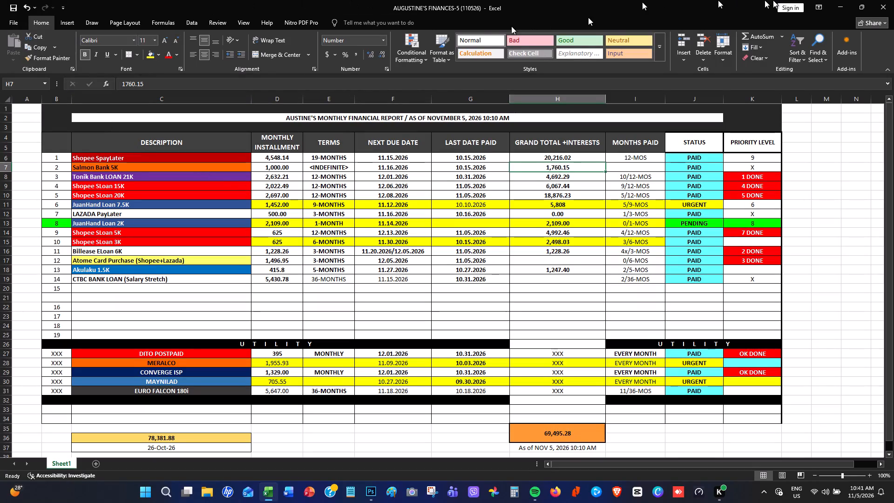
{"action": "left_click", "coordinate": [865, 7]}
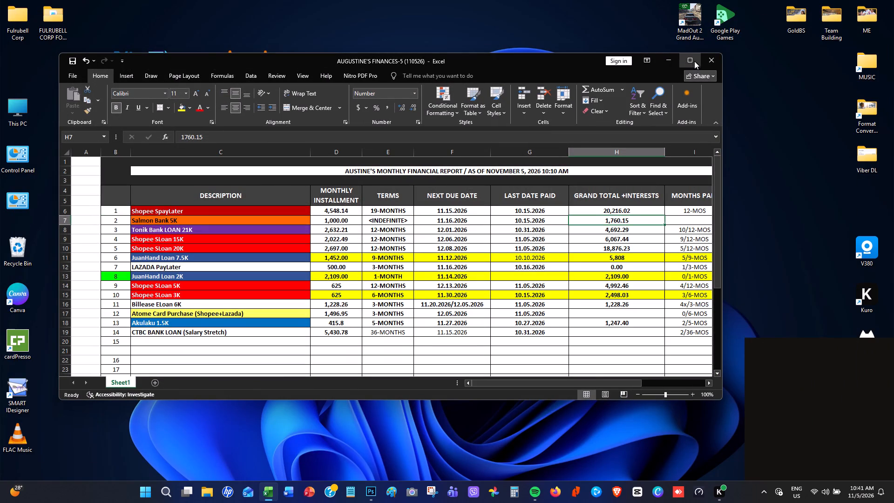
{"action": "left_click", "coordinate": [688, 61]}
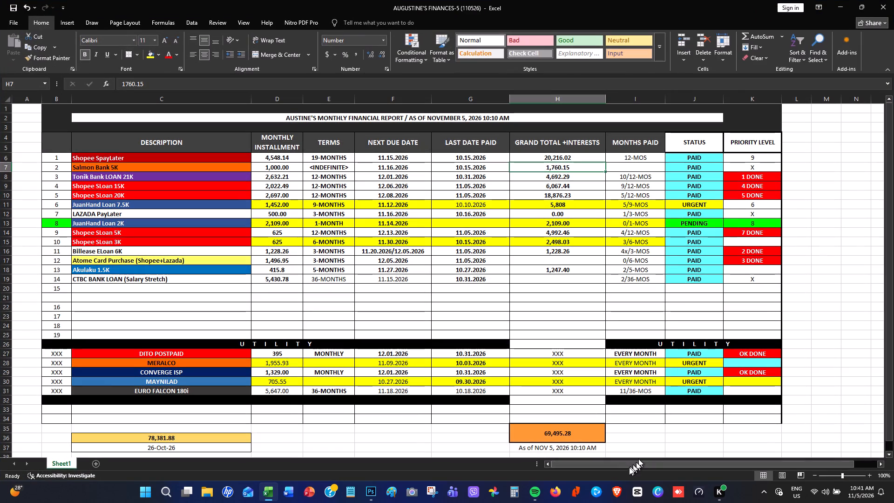
Switch from the financial report workbook to Photoshop.
{"action": "left_click", "coordinate": [375, 491]}
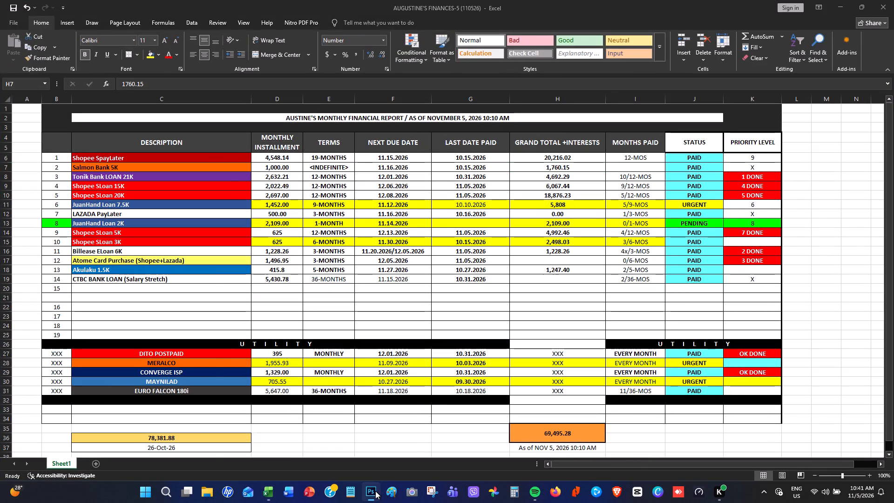
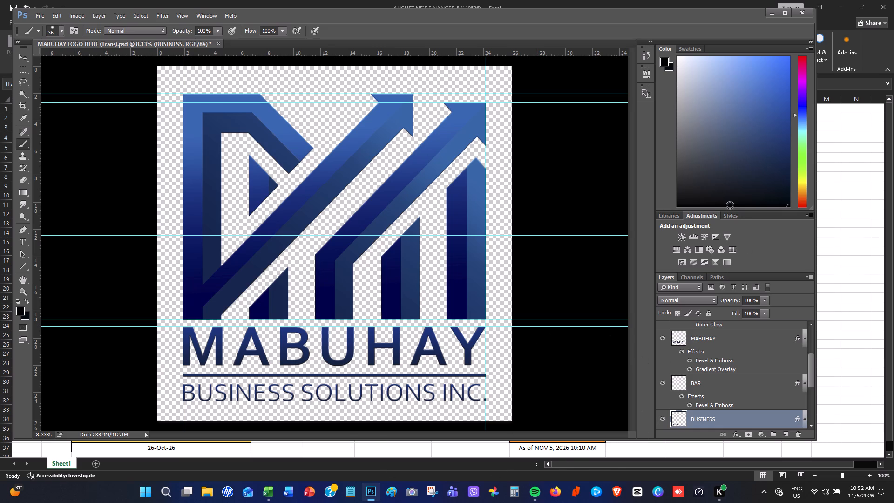
Minimize Photoshop and return to the financial report workbook in Excel.
{"action": "left_click", "coordinate": [704, 23]}
{"action": "left_click", "coordinate": [769, 14]}
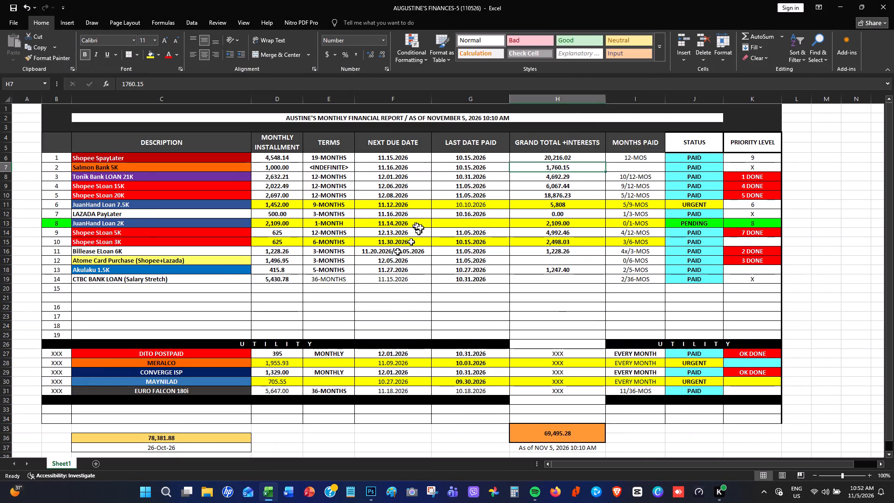
Save the financial report workbook under its existing name.
{"action": "scroll", "coordinate": [422, 229], "scroll_direction": "down", "scroll_amount": 2}
{"action": "scroll", "coordinate": [422, 229], "scroll_direction": "up", "scroll_amount": 3}
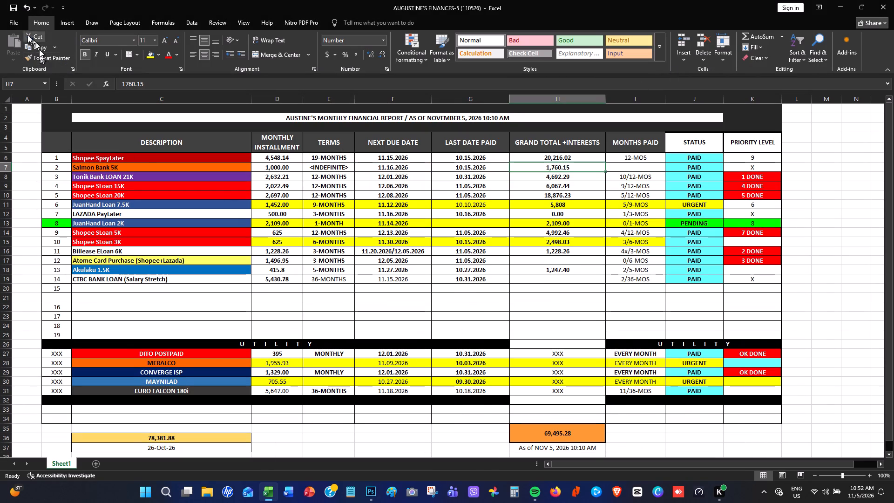
{"action": "left_click", "coordinate": [11, 21]}
{"action": "left_click", "coordinate": [22, 130]}
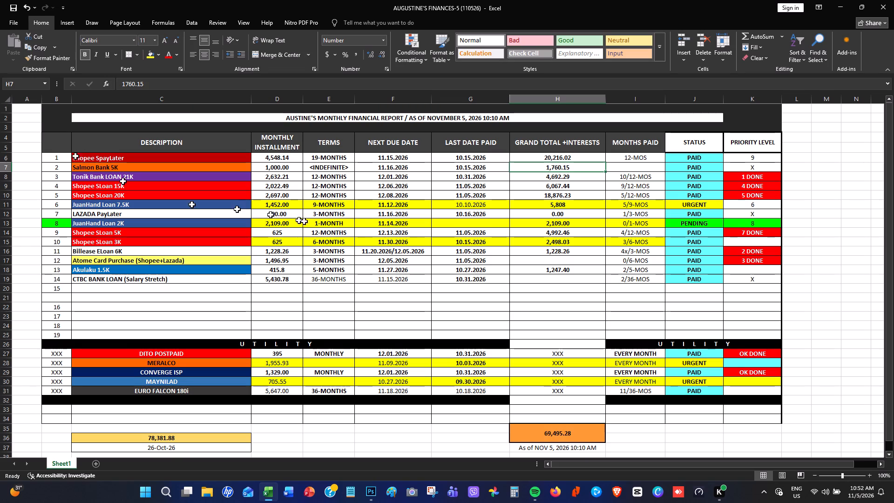
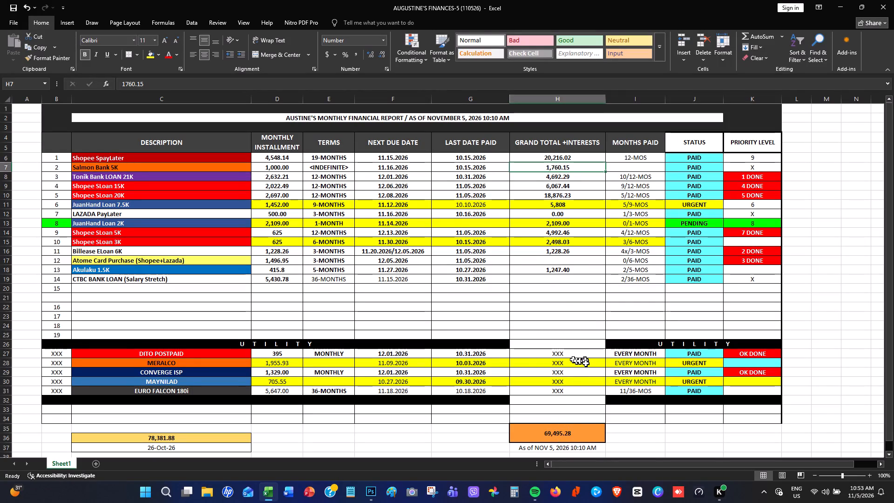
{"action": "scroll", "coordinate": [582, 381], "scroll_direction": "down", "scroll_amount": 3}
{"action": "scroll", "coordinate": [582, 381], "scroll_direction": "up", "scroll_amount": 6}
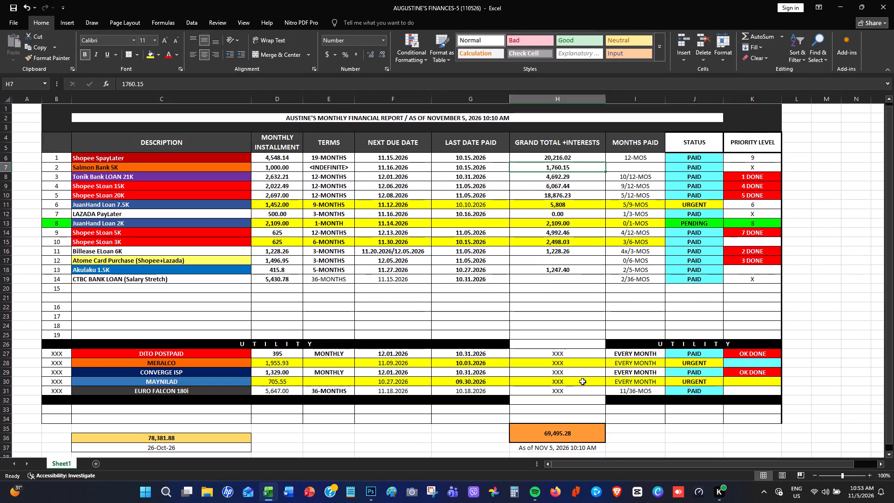
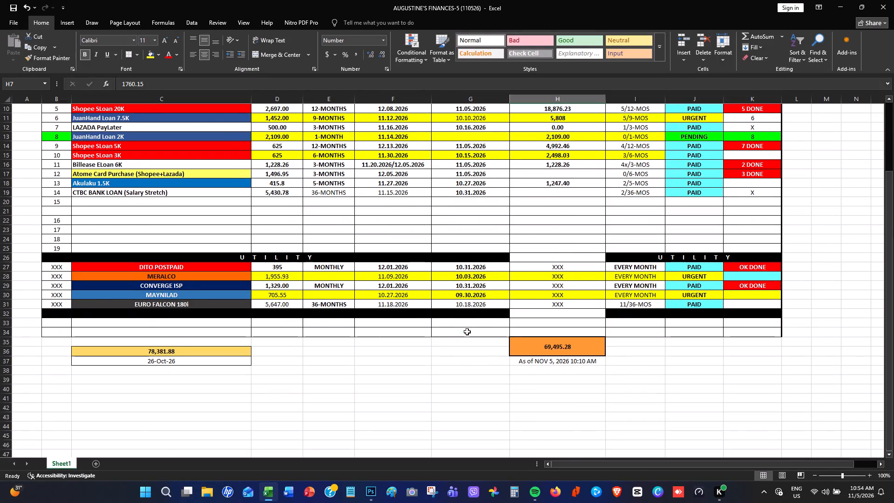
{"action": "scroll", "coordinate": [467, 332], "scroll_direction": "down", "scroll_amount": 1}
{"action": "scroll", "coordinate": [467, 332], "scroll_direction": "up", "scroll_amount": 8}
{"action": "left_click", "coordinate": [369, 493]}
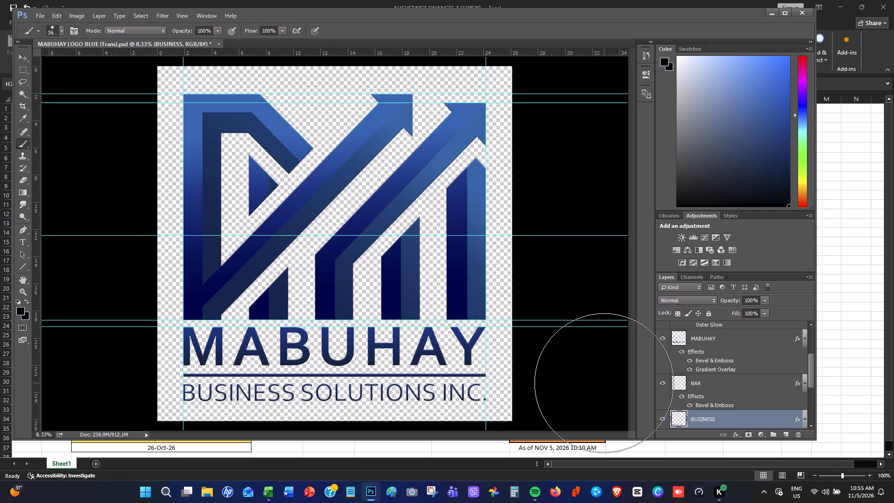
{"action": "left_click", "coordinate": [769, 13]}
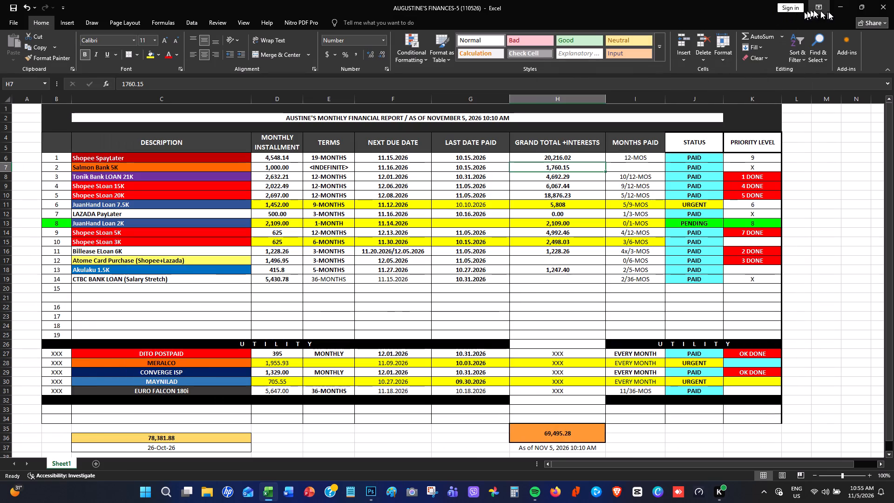
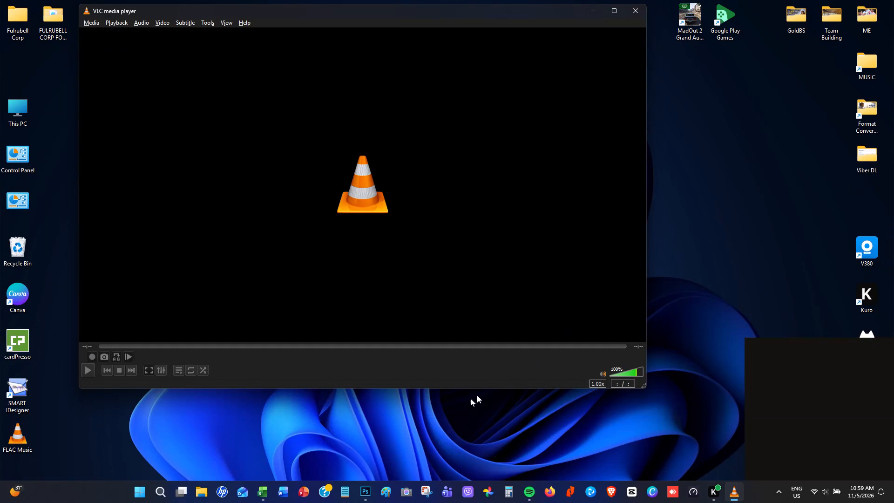
Switch to the Excel financial report and review the LAZADA PayLater row's installment, next due date and last date paid.
{"action": "left_click", "coordinate": [264, 494]}
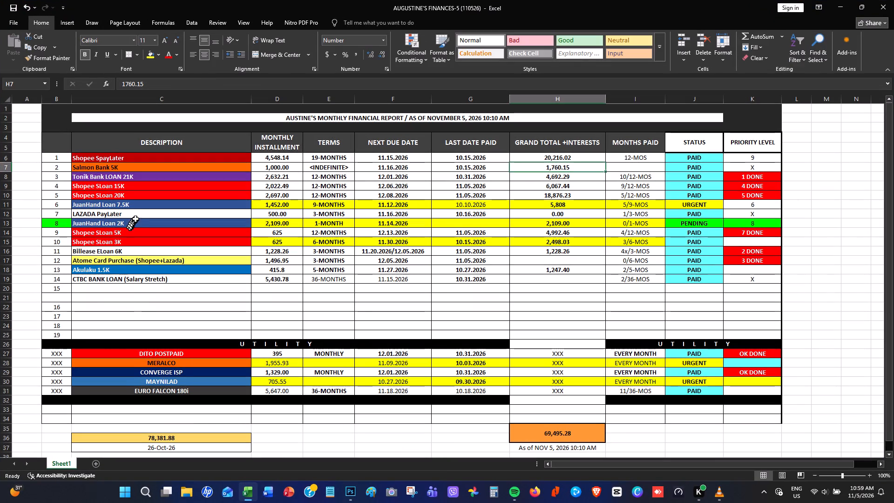
{"action": "left_click", "coordinate": [142, 214]}
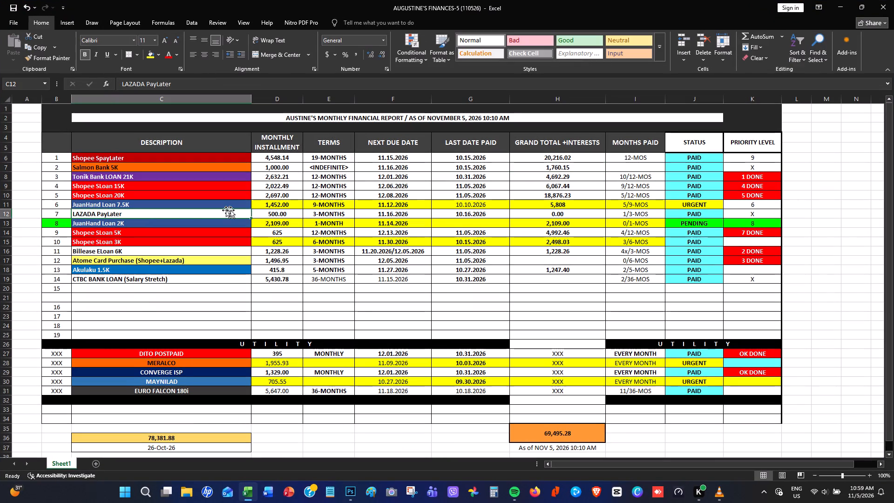
{"action": "left_click", "coordinate": [278, 213]}
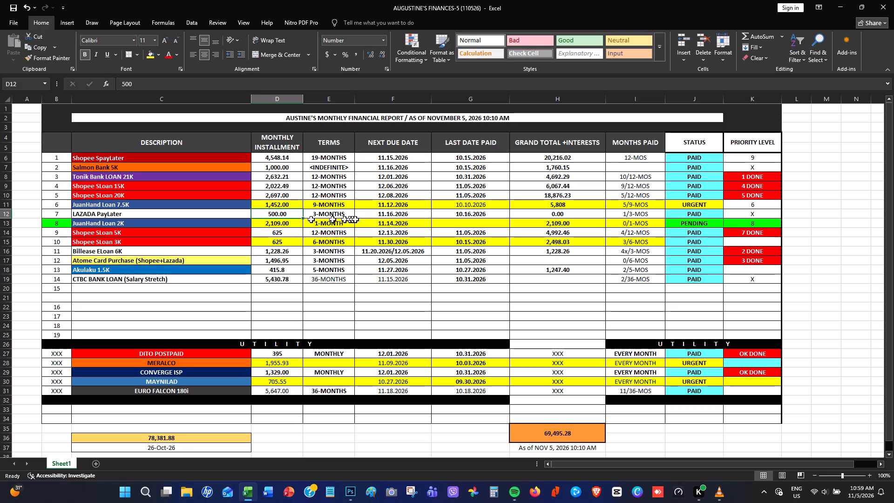
{"action": "left_click", "coordinate": [402, 215]}
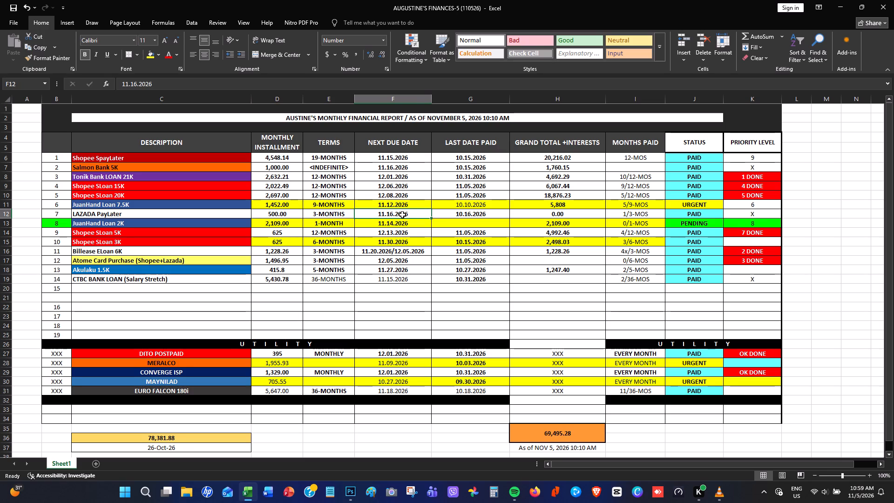
{"action": "left_click", "coordinate": [453, 213]}
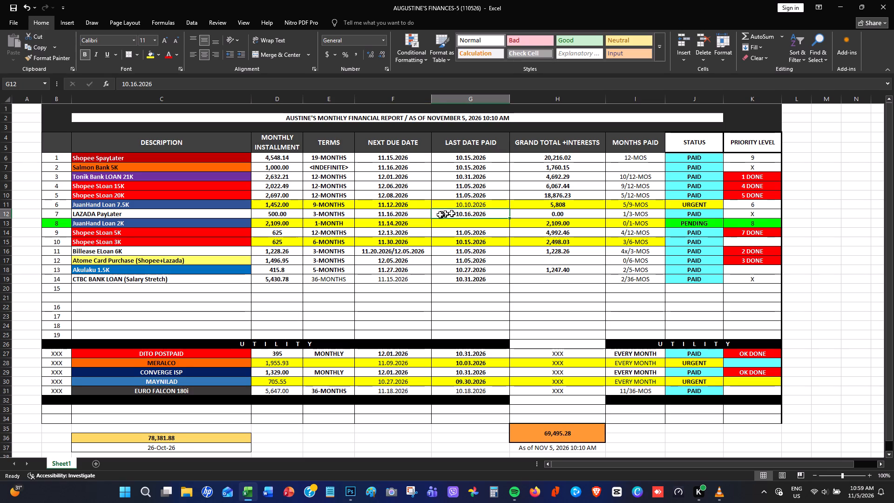
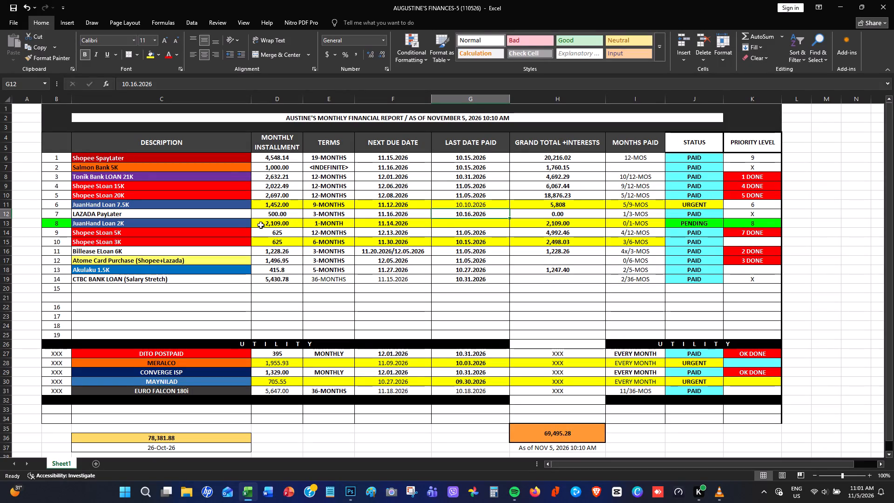
Set the LAZADA PayLater row's monthly installment to 506.64.
{"action": "left_click", "coordinate": [278, 216]}
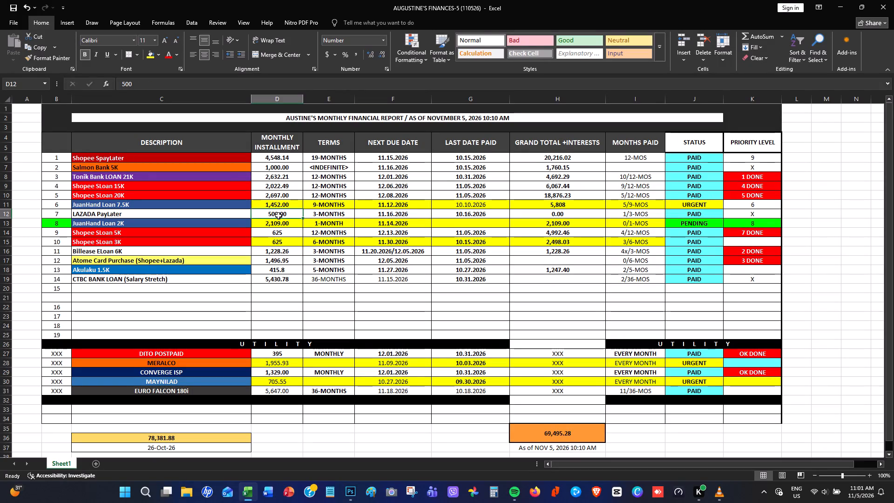
{"action": "double_click", "coordinate": [278, 215]}
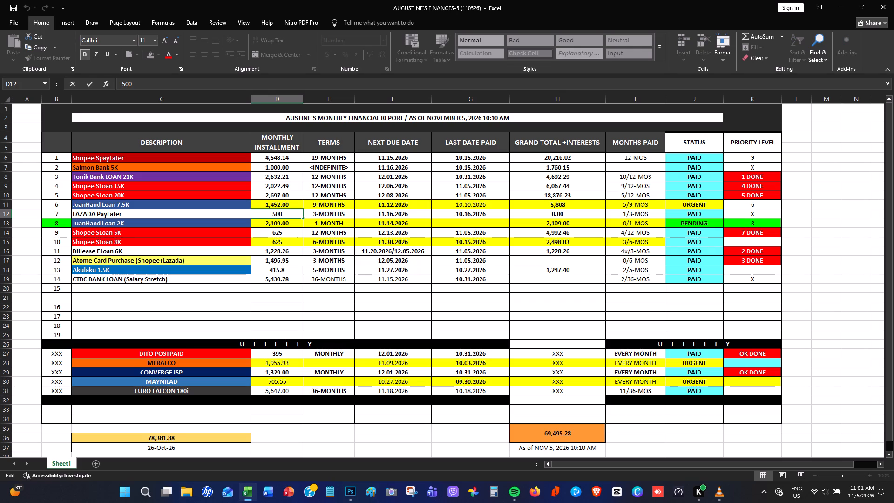
{"action": "key", "text": "Right"}
{"action": "key", "text": "BackSpace"}
{"action": "key", "text": "BackSpace"}
{"action": "key", "text": "0"}
{"action": "type", "text": "6.64"}
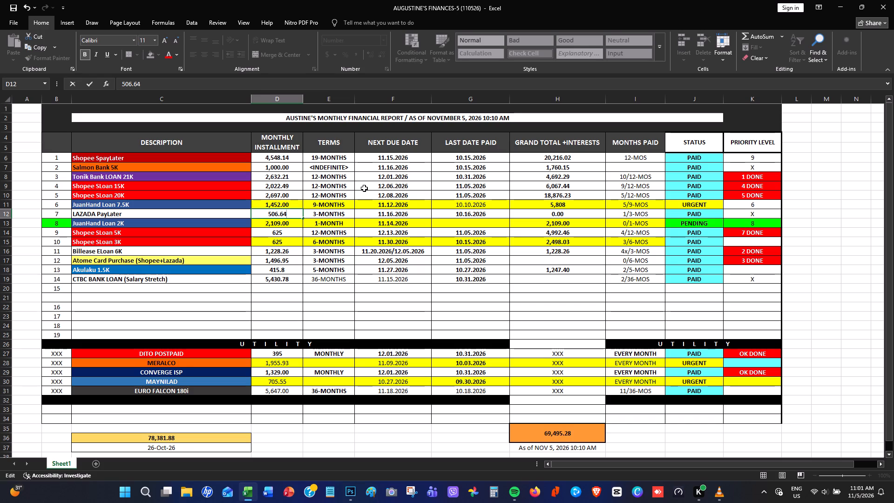
{"action": "left_click", "coordinate": [465, 217]}
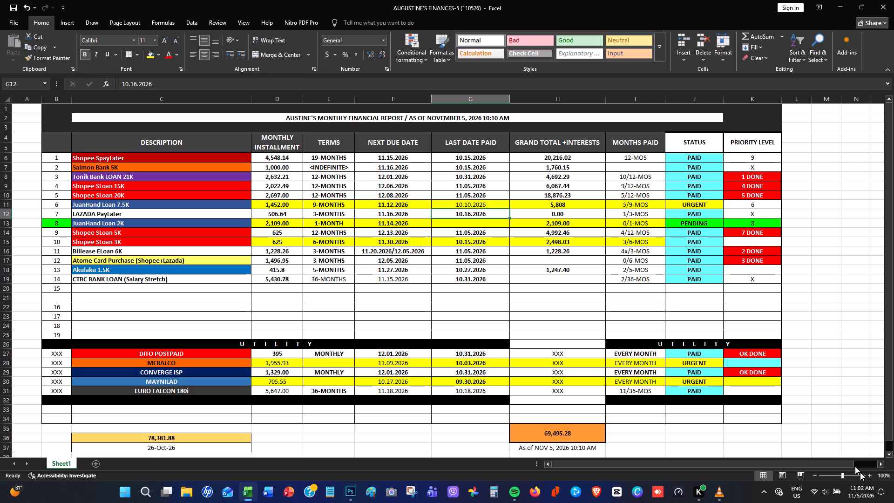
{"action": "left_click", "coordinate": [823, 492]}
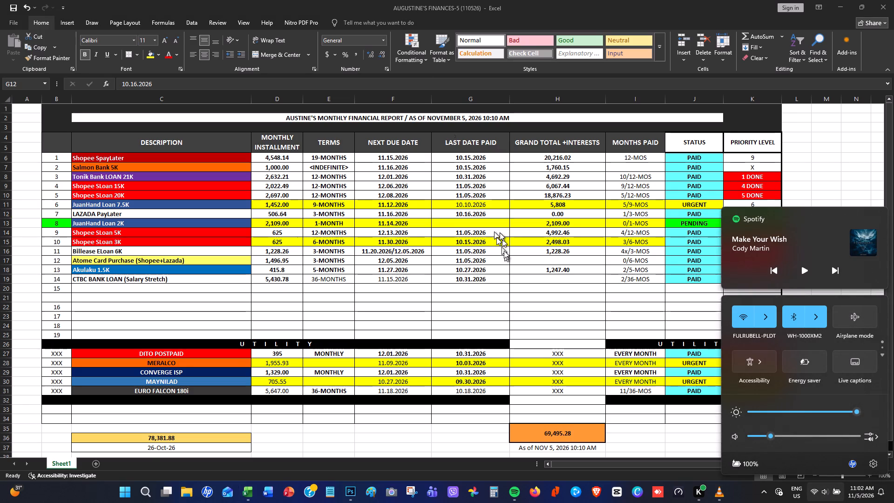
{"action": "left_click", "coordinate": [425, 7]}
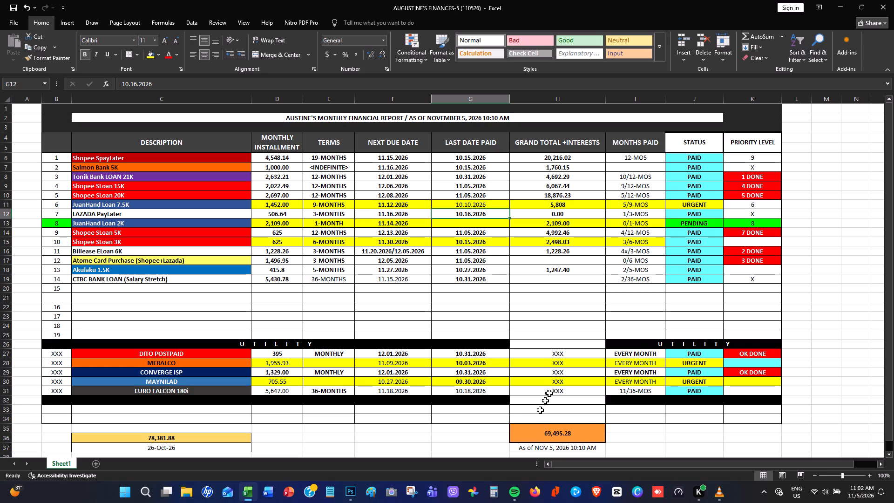
Switch from the financial report workbook to VLC media player.
{"action": "left_click", "coordinate": [717, 495]}
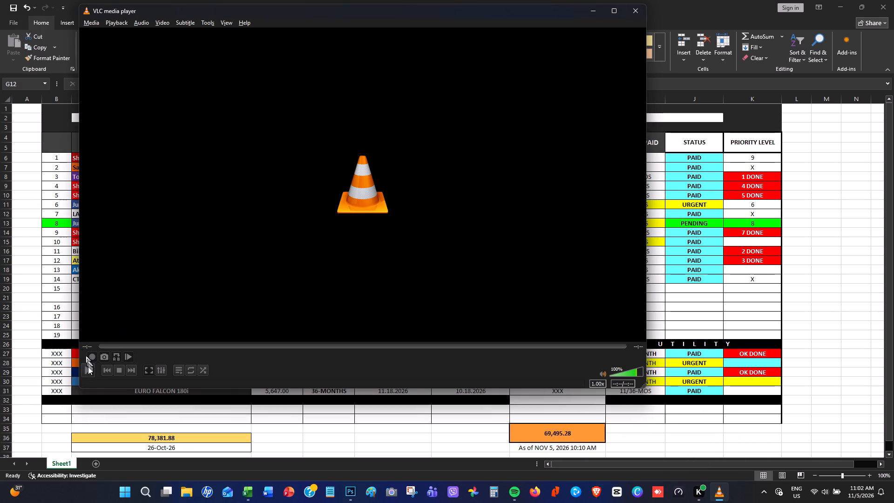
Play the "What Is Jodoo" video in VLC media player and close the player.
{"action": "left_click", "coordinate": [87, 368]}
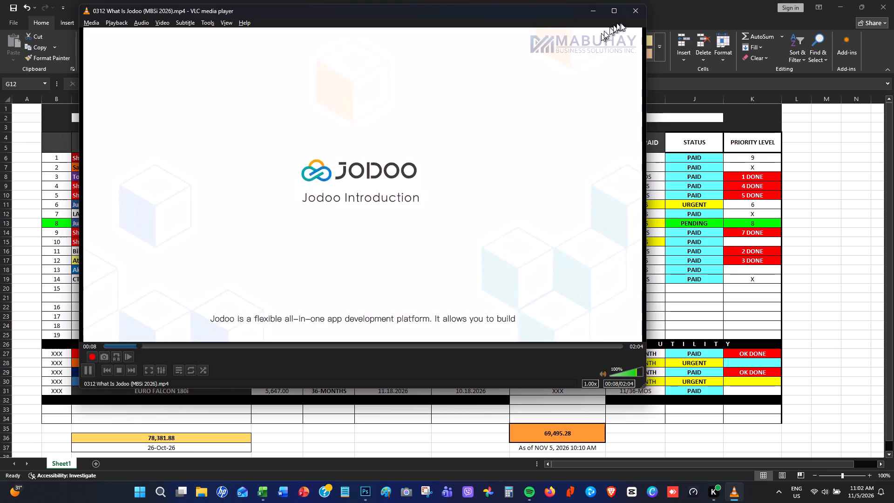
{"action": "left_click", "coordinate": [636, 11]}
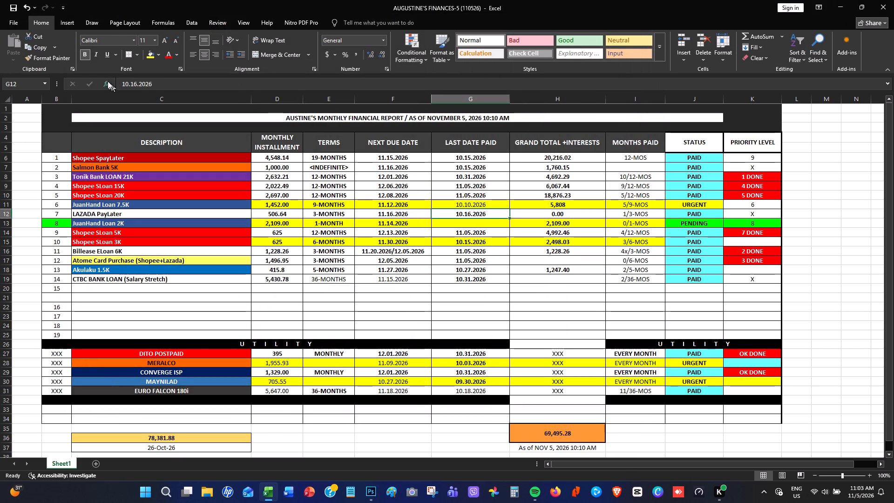
Save the AUGUSTINE'S FINANCES-5 (110526) workbook under its existing name in Excel.
{"action": "left_click", "coordinate": [9, 24]}
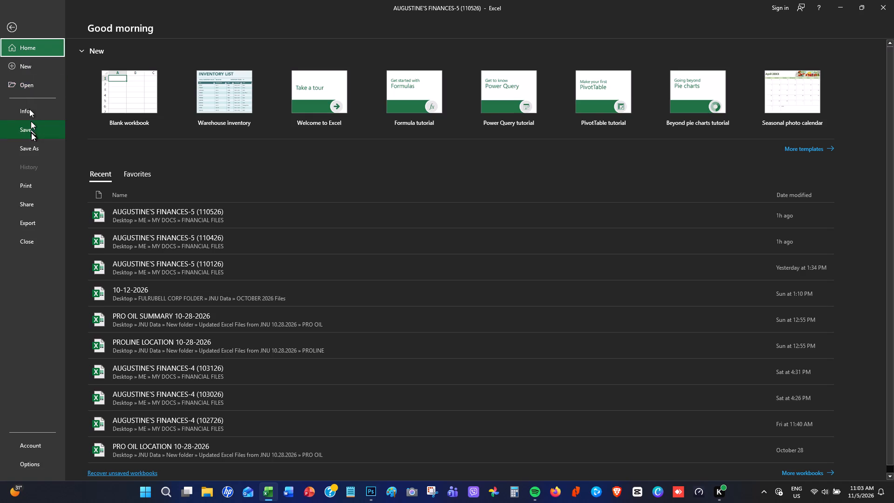
{"action": "left_click", "coordinate": [31, 133]}
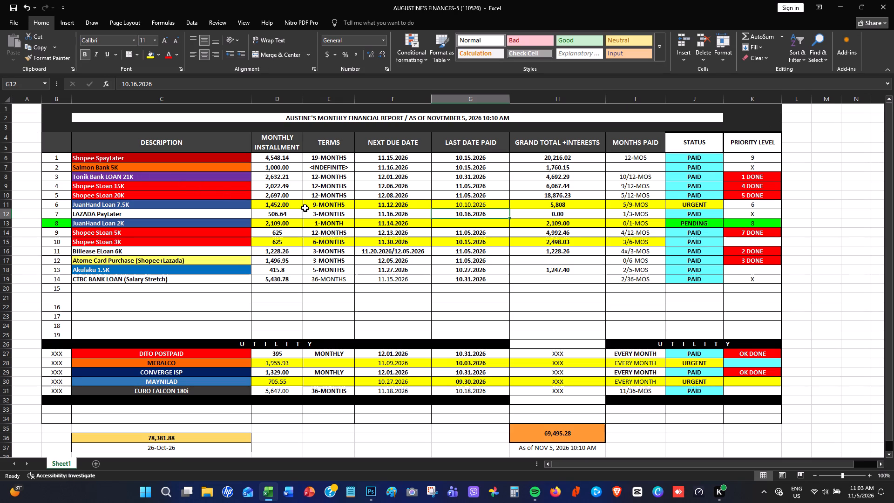
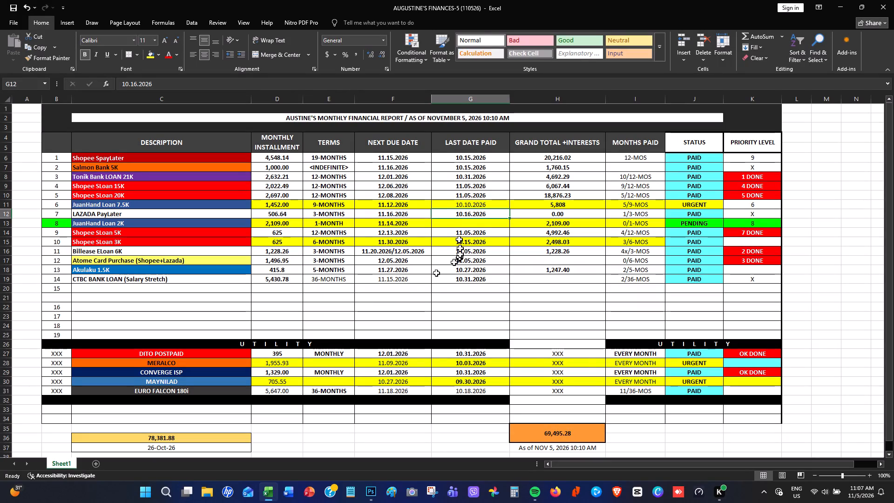
Open the Windows date and calendar view to check the current date.
{"action": "left_click", "coordinate": [857, 492]}
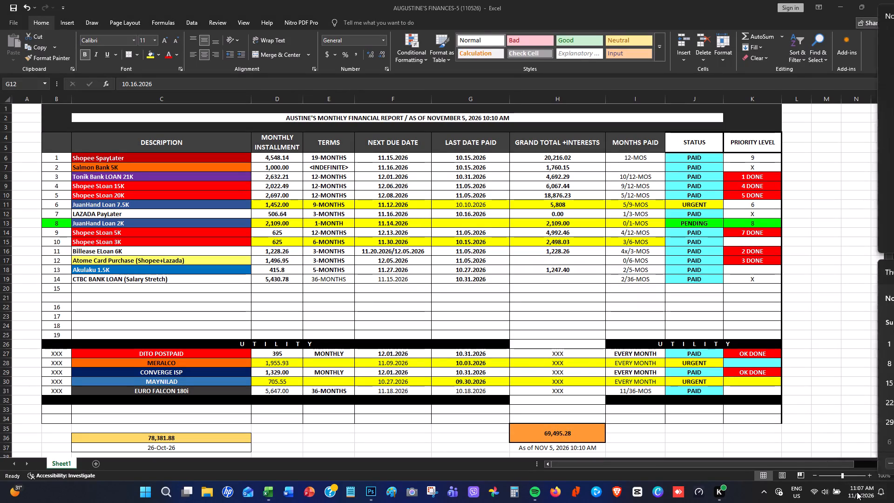
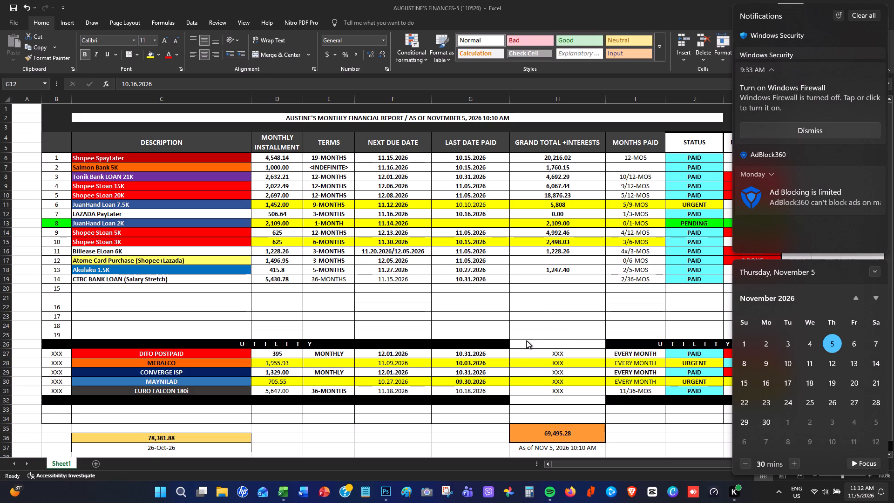
Copy the OK DONE priority entry from the CONVERGE ISP row into the MAYNILAD row's priority level cell.
{"action": "left_click", "coordinate": [596, 13]}
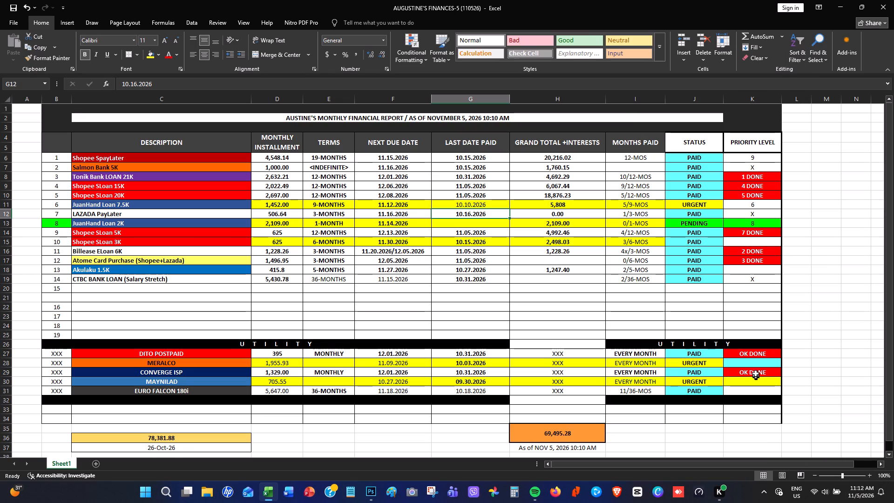
{"action": "left_click", "coordinate": [756, 374]}
{"action": "key", "text": "ctrl+v"}
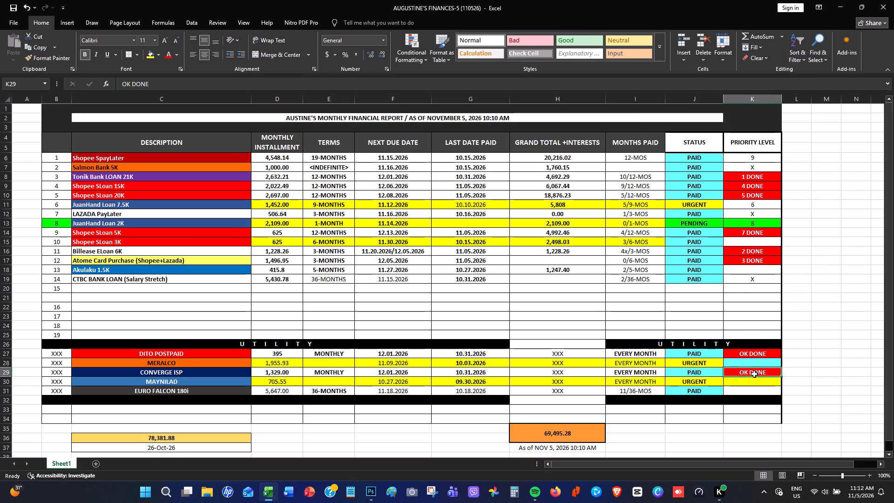
{"action": "left_click", "coordinate": [753, 382]}
{"action": "key", "text": "ctrl+v"}
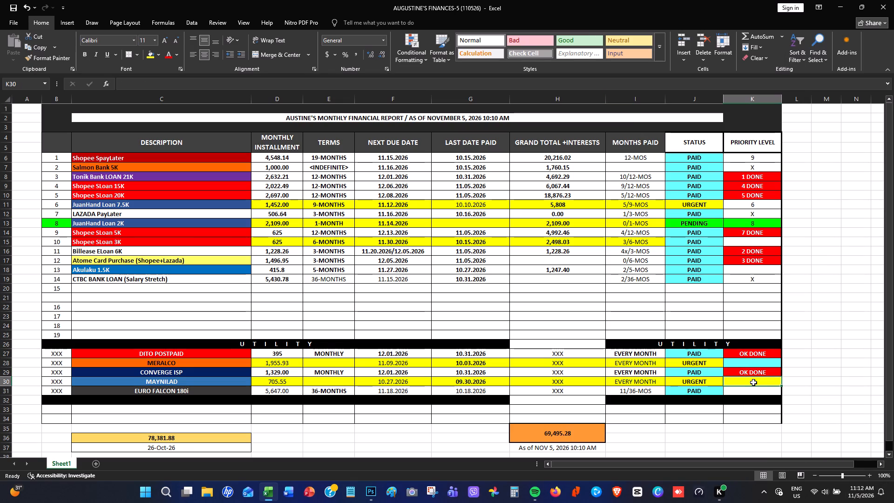
{"action": "left_click", "coordinate": [750, 373]}
{"action": "key", "text": "ctrl+c"}
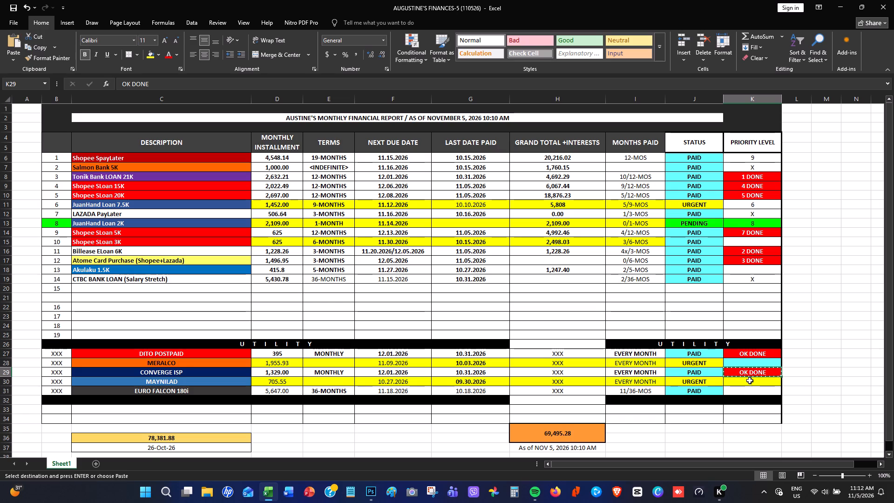
{"action": "left_click", "coordinate": [750, 381]}
{"action": "key", "text": "ctrl+v"}
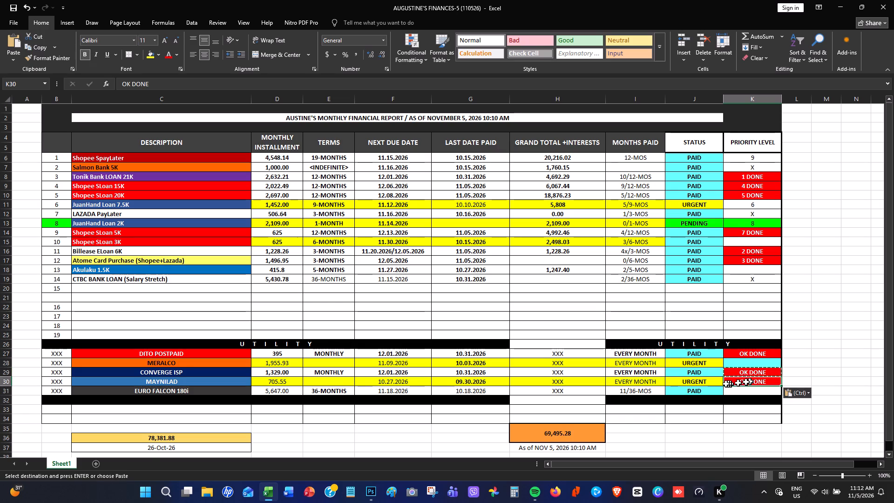
Copy the PAID status from the CONVERGE ISP row into the MAYNILAD row's status cell.
{"action": "left_click", "coordinate": [712, 382]}
{"action": "left_click", "coordinate": [704, 375]}
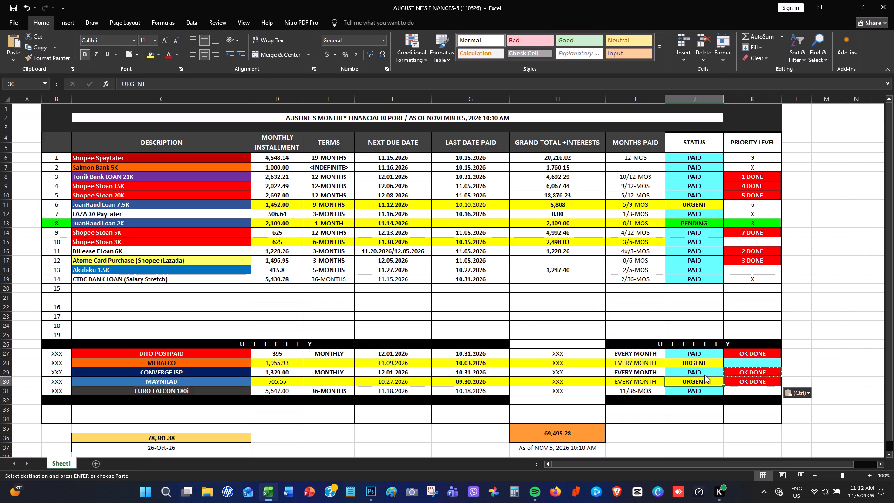
{"action": "left_click", "coordinate": [703, 371]}
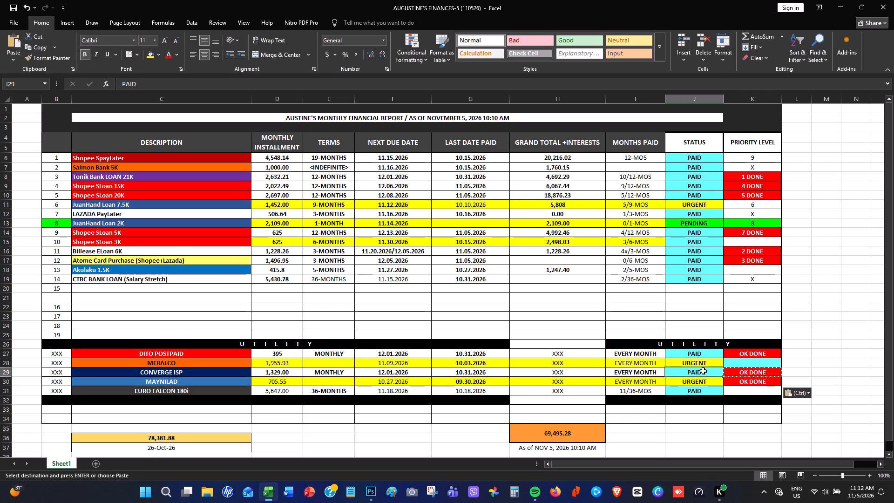
{"action": "key", "text": "ctrl+c"}
{"action": "left_click", "coordinate": [704, 383]}
{"action": "key", "text": "ctrl+v"}
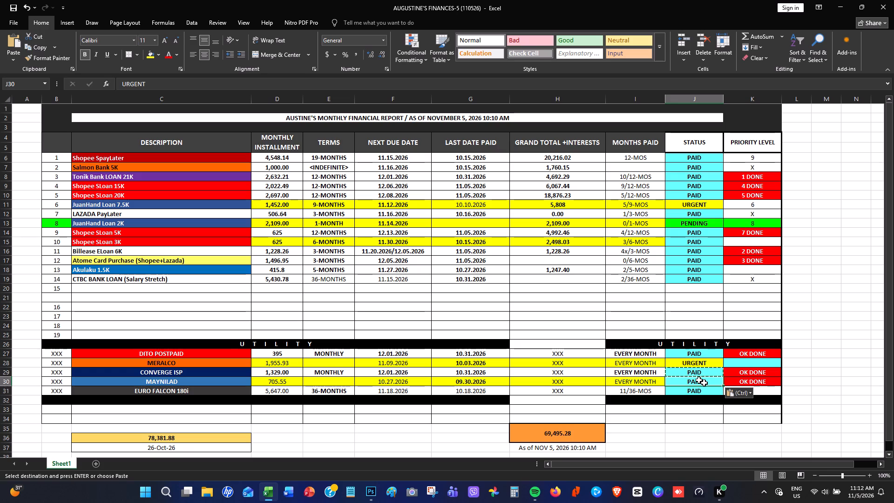
Change the fill of the MAYNILAD row's cells from monthly installment through months paid to white.
{"action": "left_click_drag", "start_coordinate": [650, 384], "coordinate": [299, 384]}
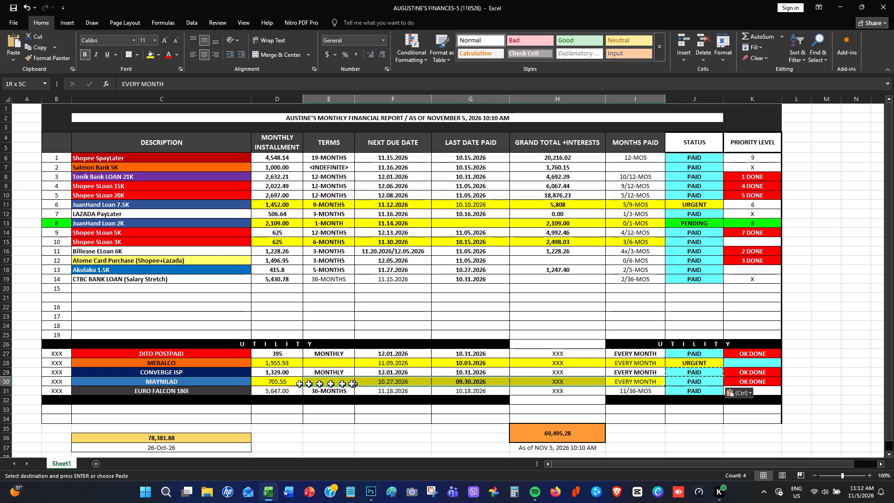
{"action": "left_click_drag", "start_coordinate": [299, 384], "coordinate": [269, 385]}
{"action": "left_click", "coordinate": [159, 56]}
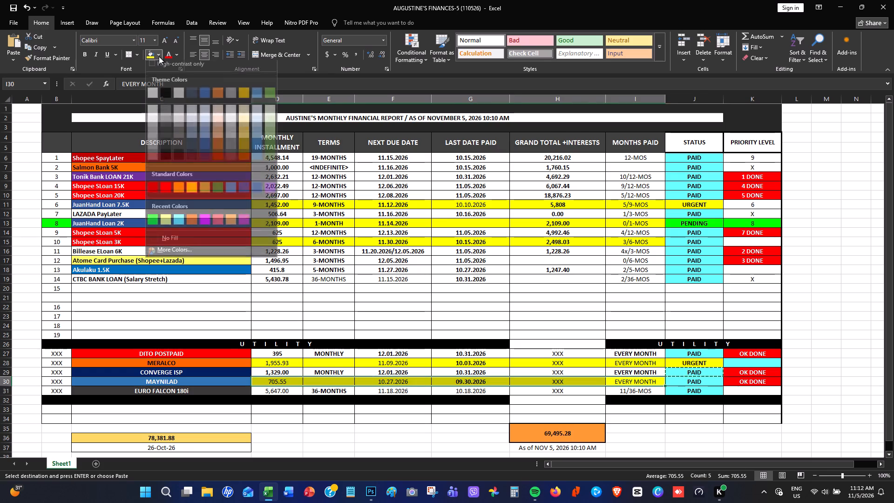
{"action": "left_click", "coordinate": [151, 94]}
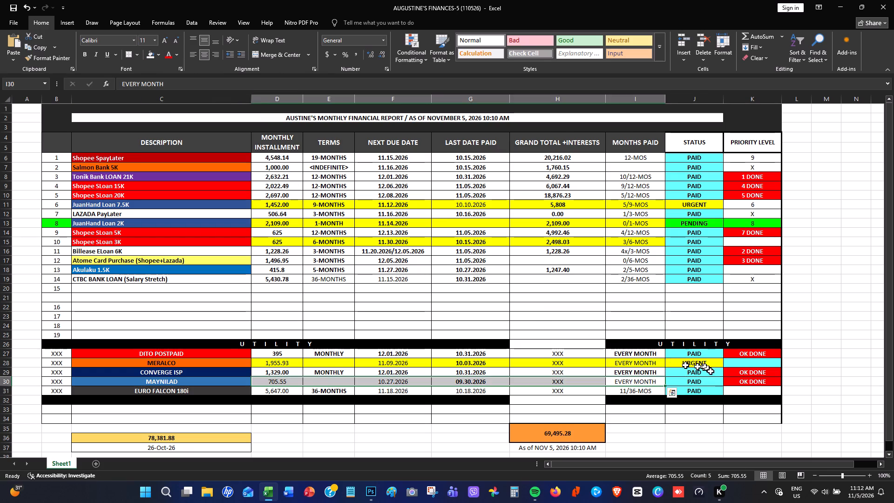
{"action": "left_click", "coordinate": [710, 397]}
Save the updated finances workbook under its existing name.
{"action": "left_click", "coordinate": [15, 25]}
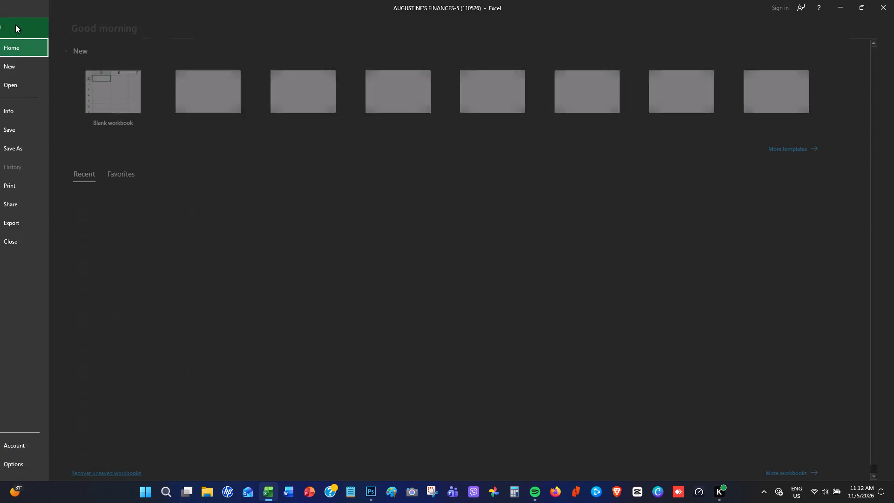
{"action": "left_click", "coordinate": [31, 131]}
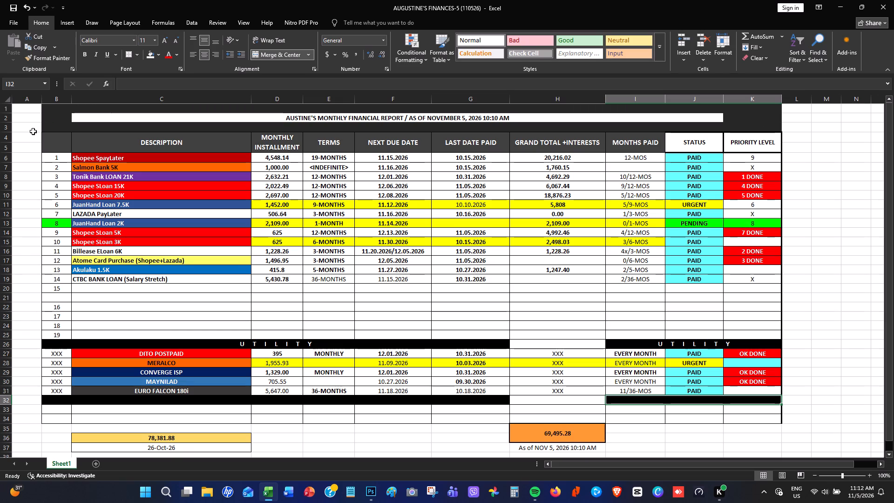
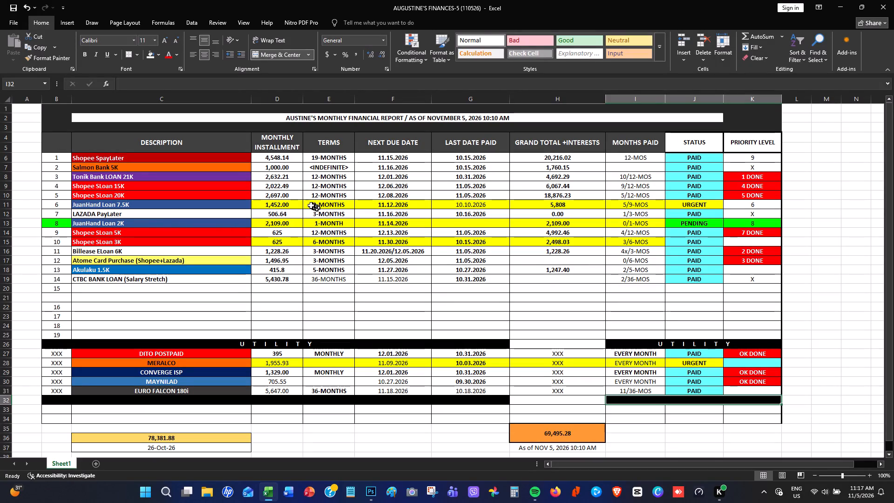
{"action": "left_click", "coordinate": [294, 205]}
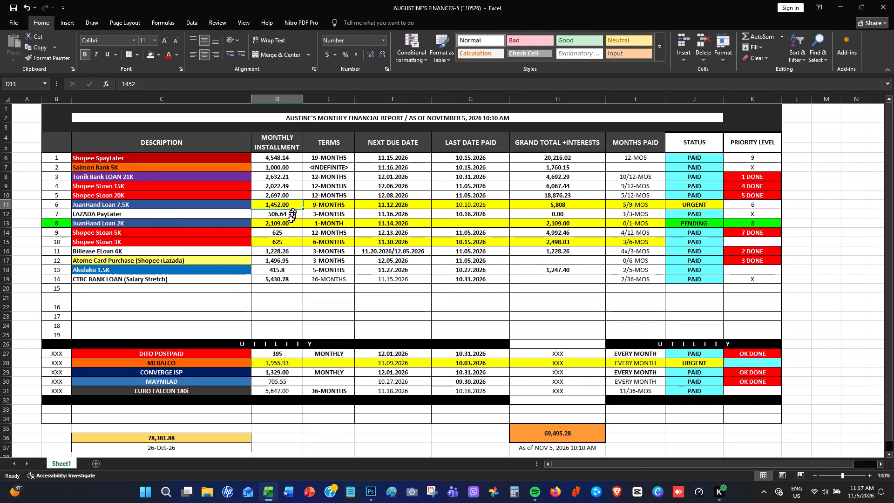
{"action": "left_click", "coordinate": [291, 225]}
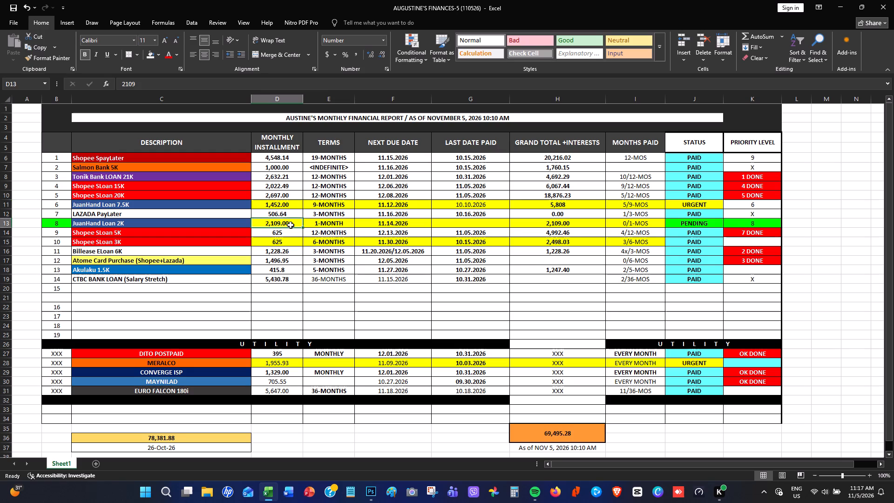
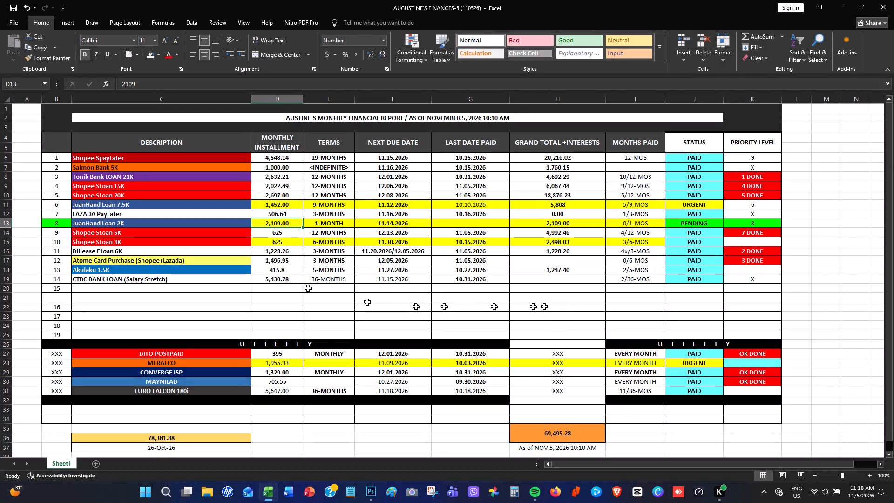
View the system calendar for November 2026, and return to the financial report.
{"action": "left_click", "coordinate": [855, 492]}
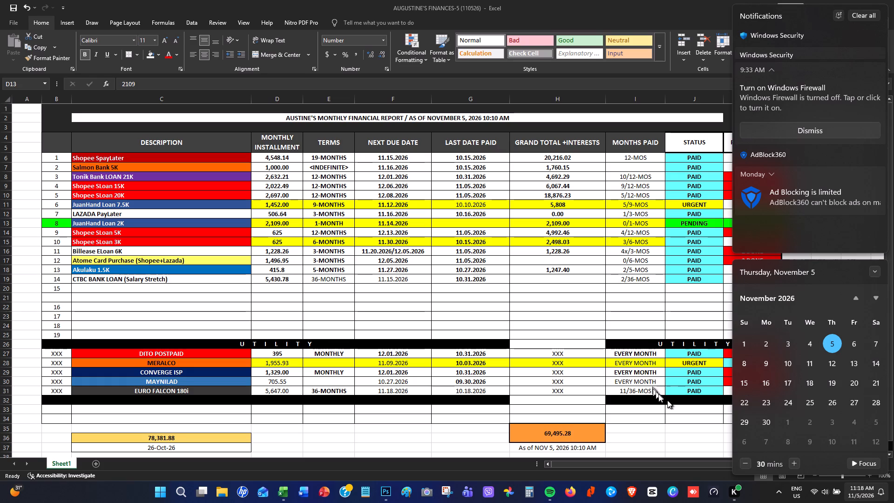
{"action": "left_click", "coordinate": [631, 12]}
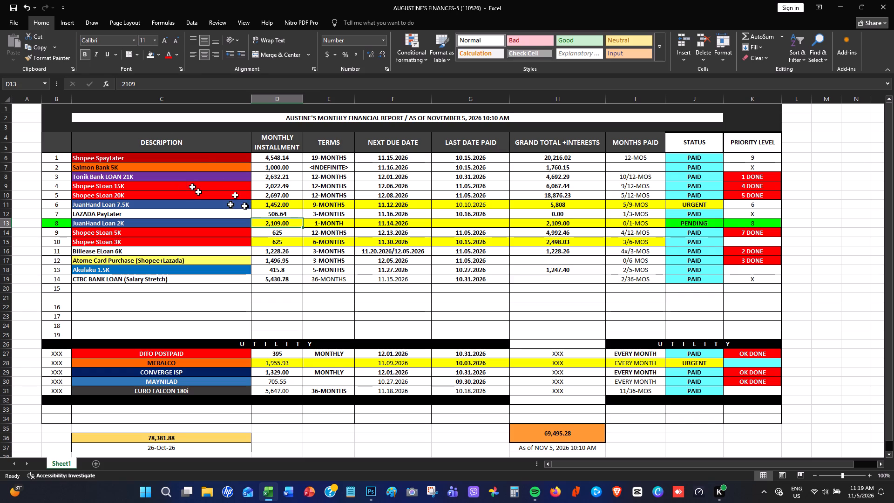
Save the AUGUSTINE'S FINANCES-5 (110526) workbook under its existing name.
{"action": "left_click", "coordinate": [14, 23]}
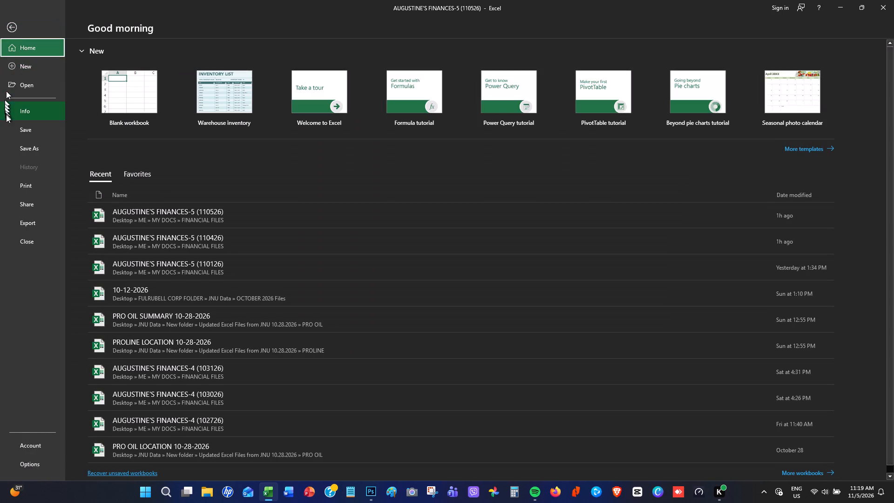
{"action": "left_click", "coordinate": [12, 131]}
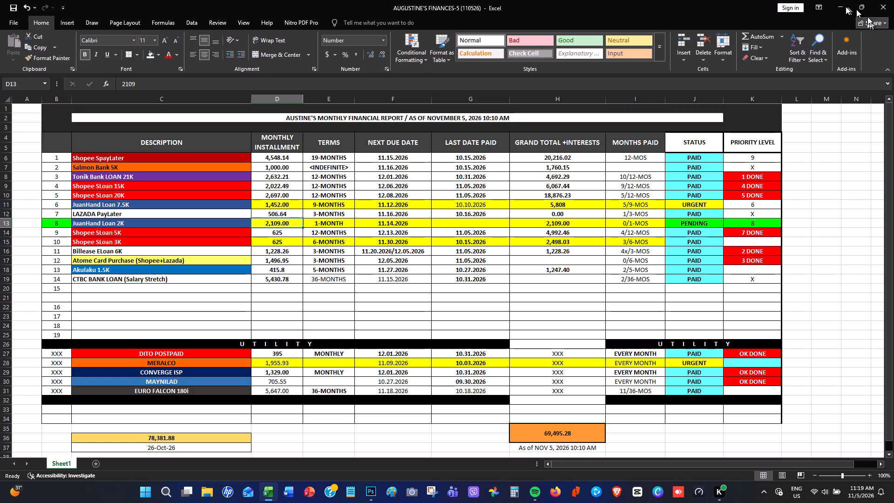